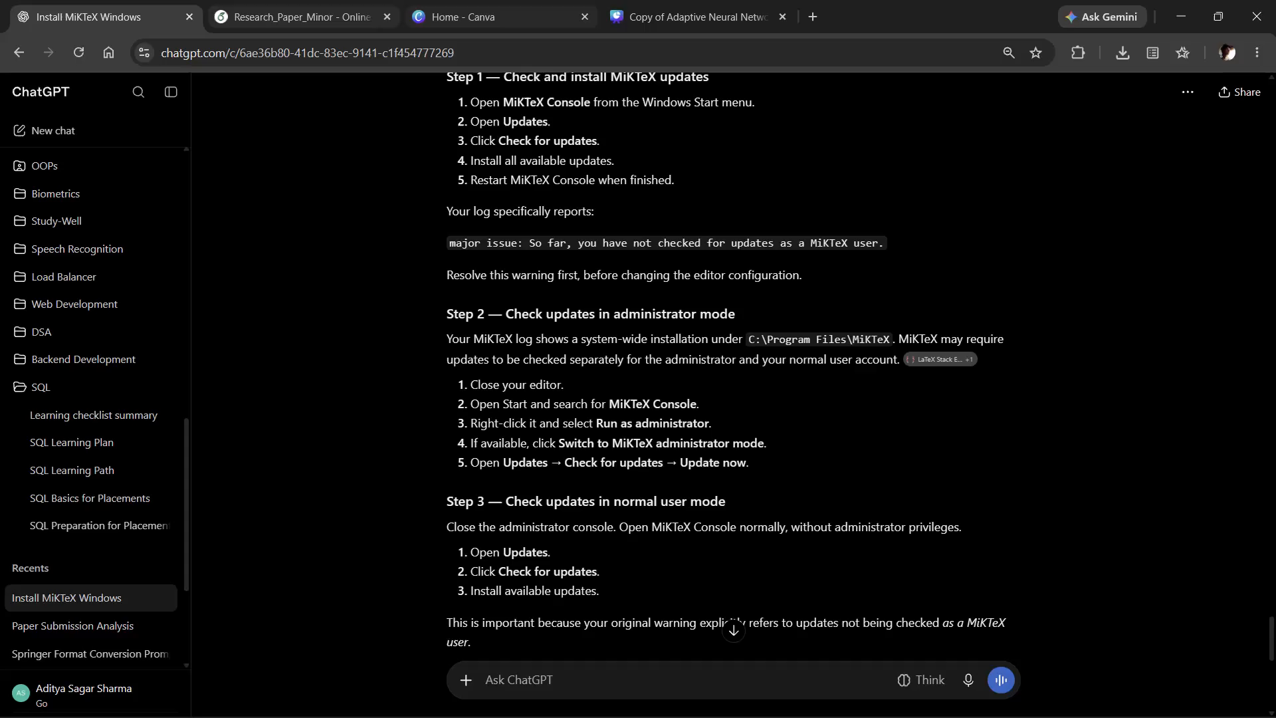
Switch to the Canva presentation on neural network pruning and review the slides from the title slide through the Abstract slide.
{"action": "left_click", "coordinate": [609, 25]}
{"action": "scroll", "coordinate": [544, 313], "scroll_direction": "down", "scroll_amount": 1}
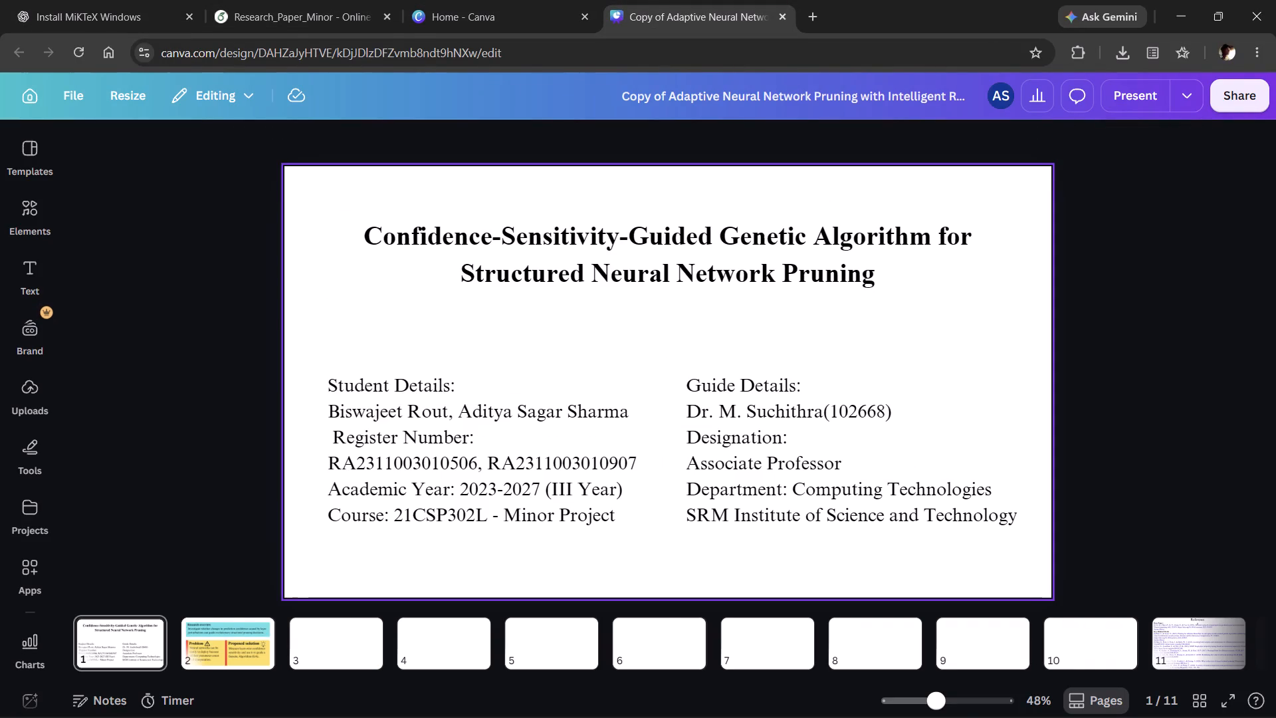
{"action": "left_click", "coordinate": [1145, 394]}
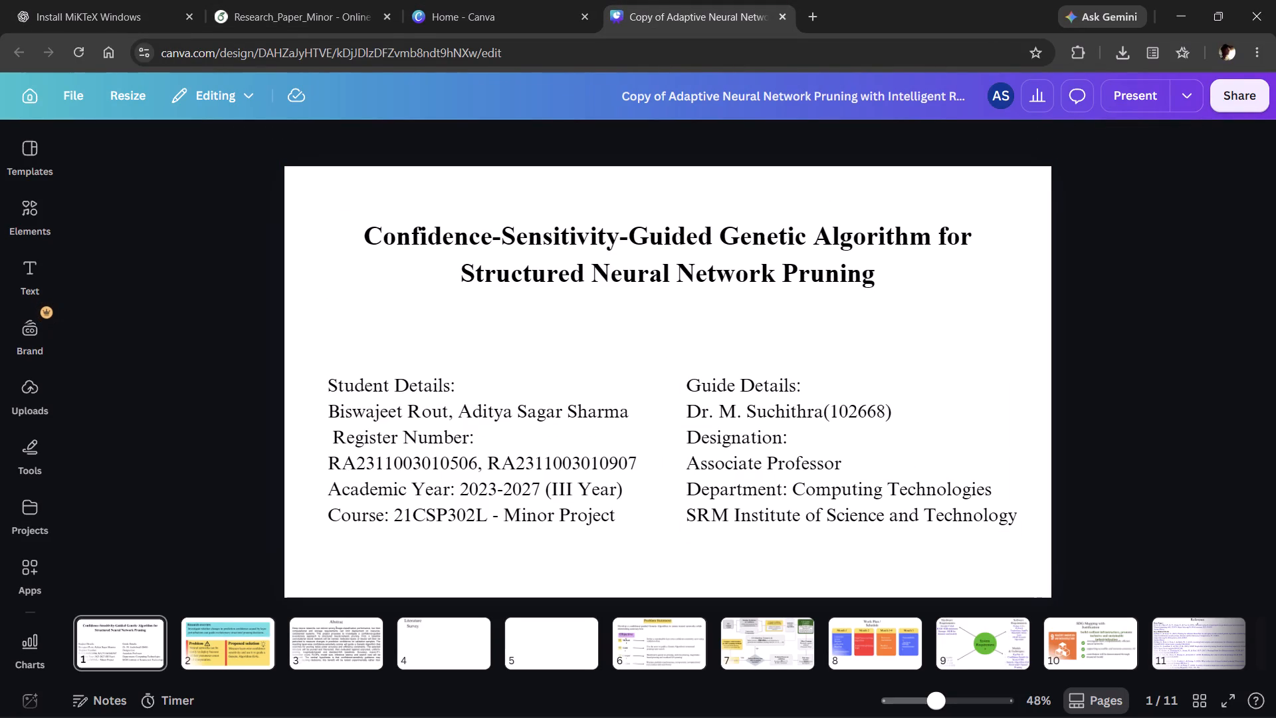
{"action": "key", "text": "Right"}
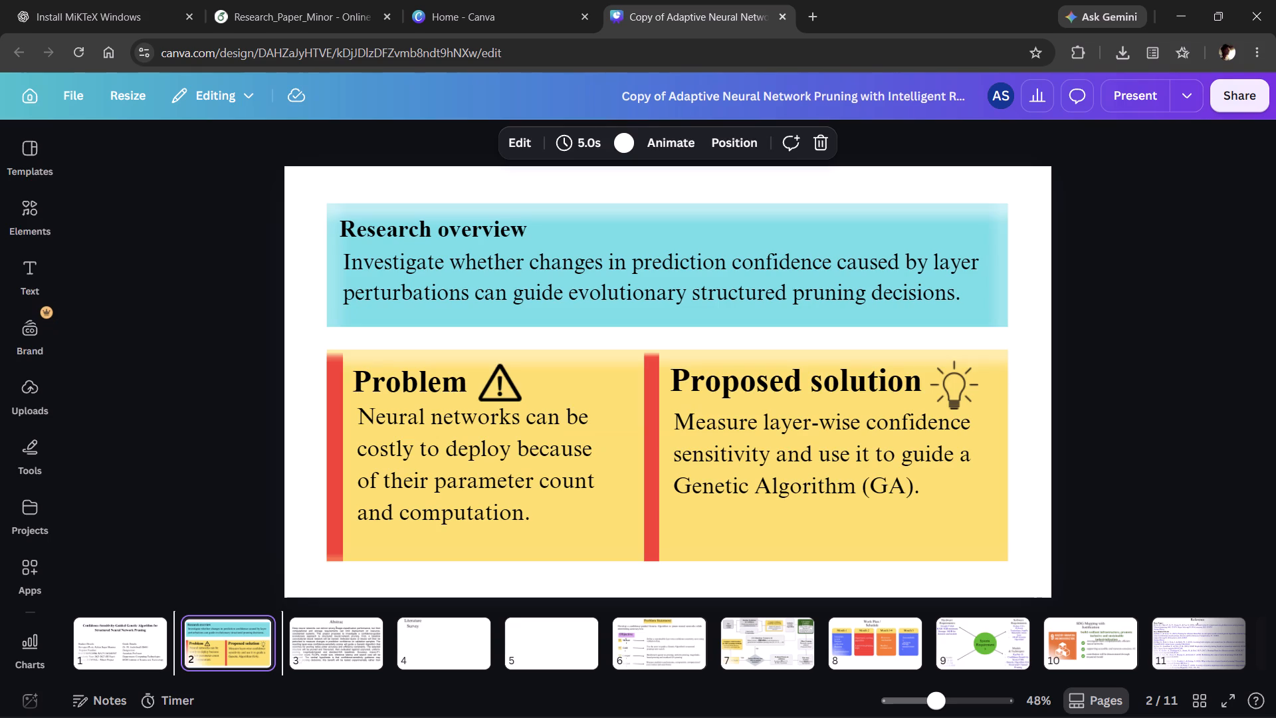
{"action": "key", "text": "Right"}
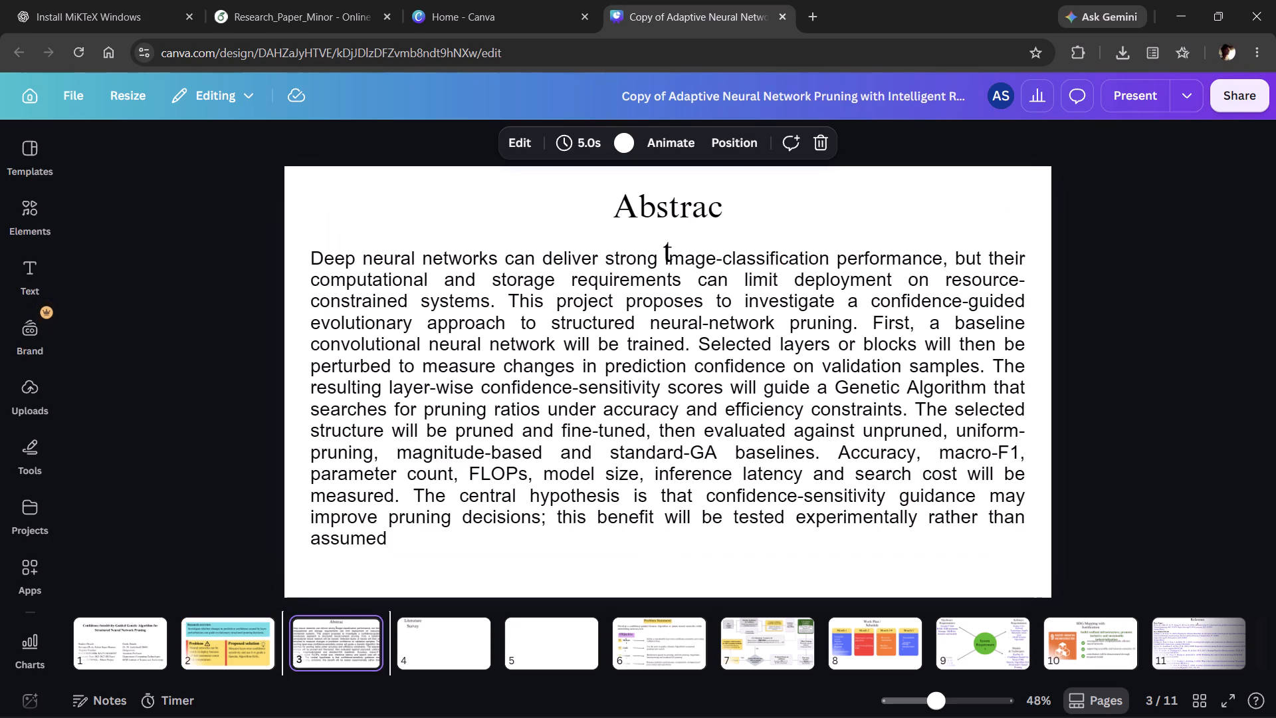
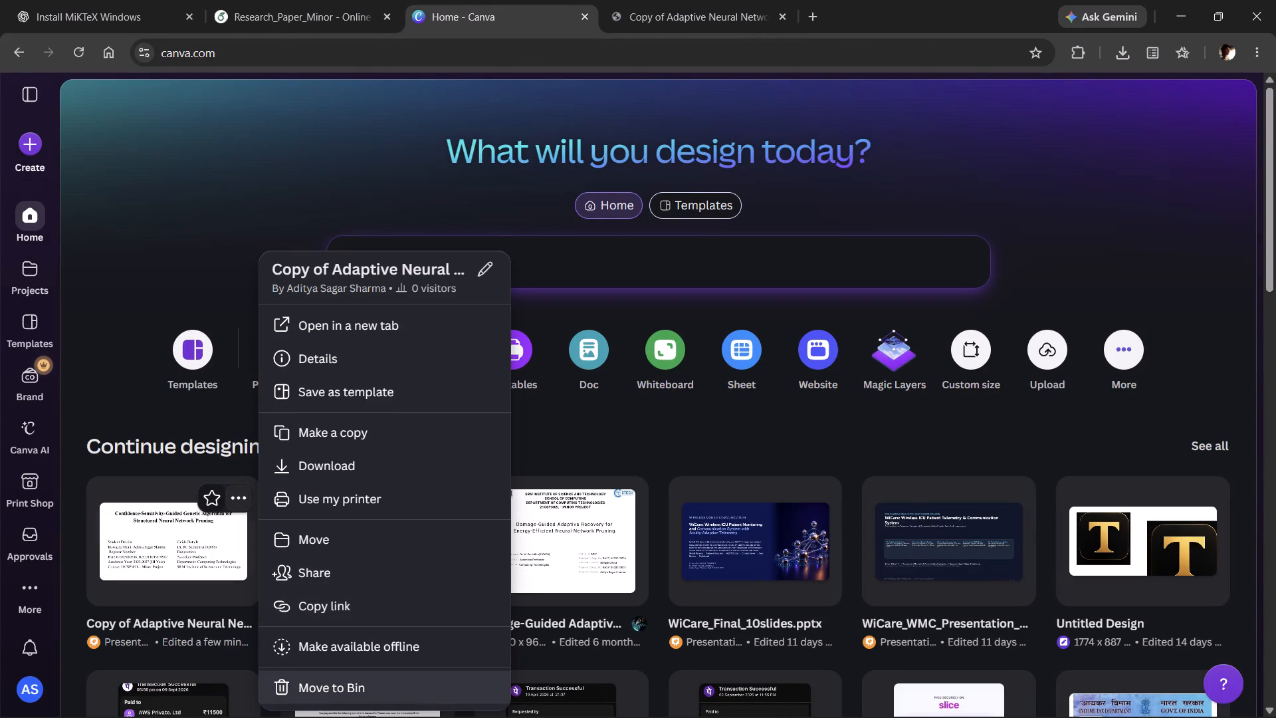
Move the "Copy of Adaptive Neural ..." presentation in the recent designs to the Bin.
{"action": "left_click", "coordinate": [337, 687]}
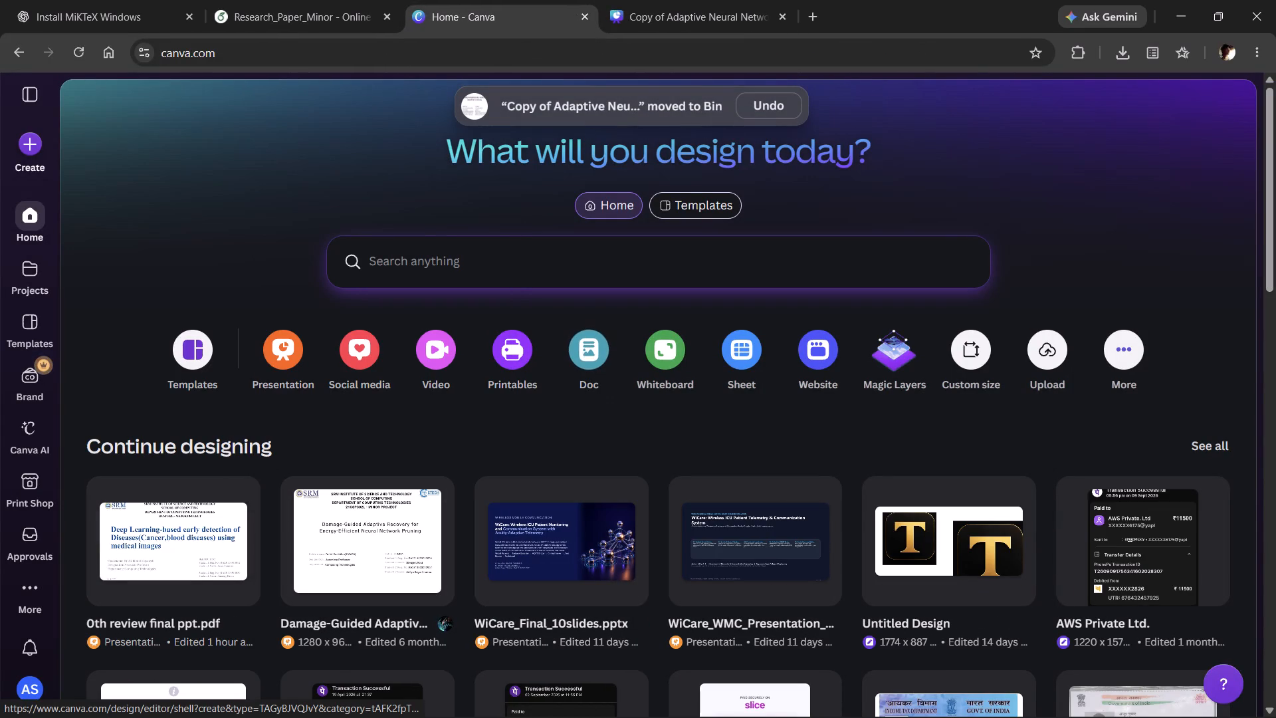
Switch to the open "Copy of Adaptive Neural Network Pruning" presentation in the Canva editor.
{"action": "left_click", "coordinate": [627, 9]}
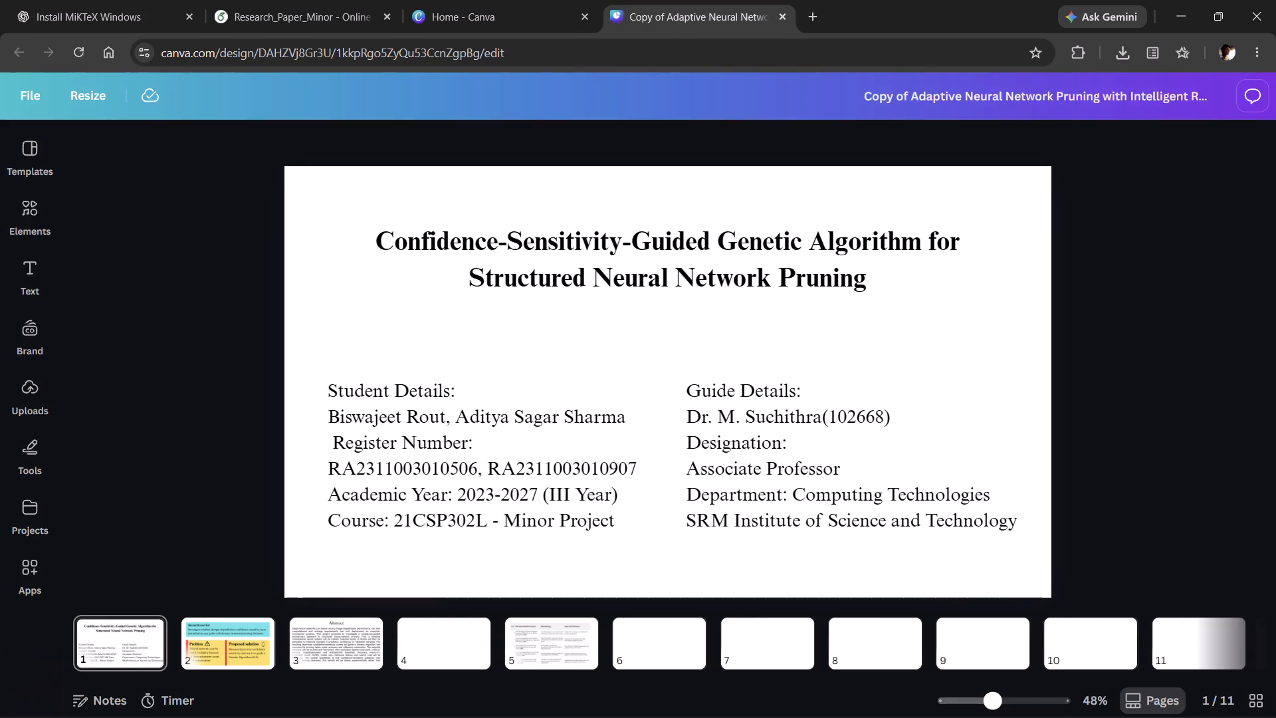
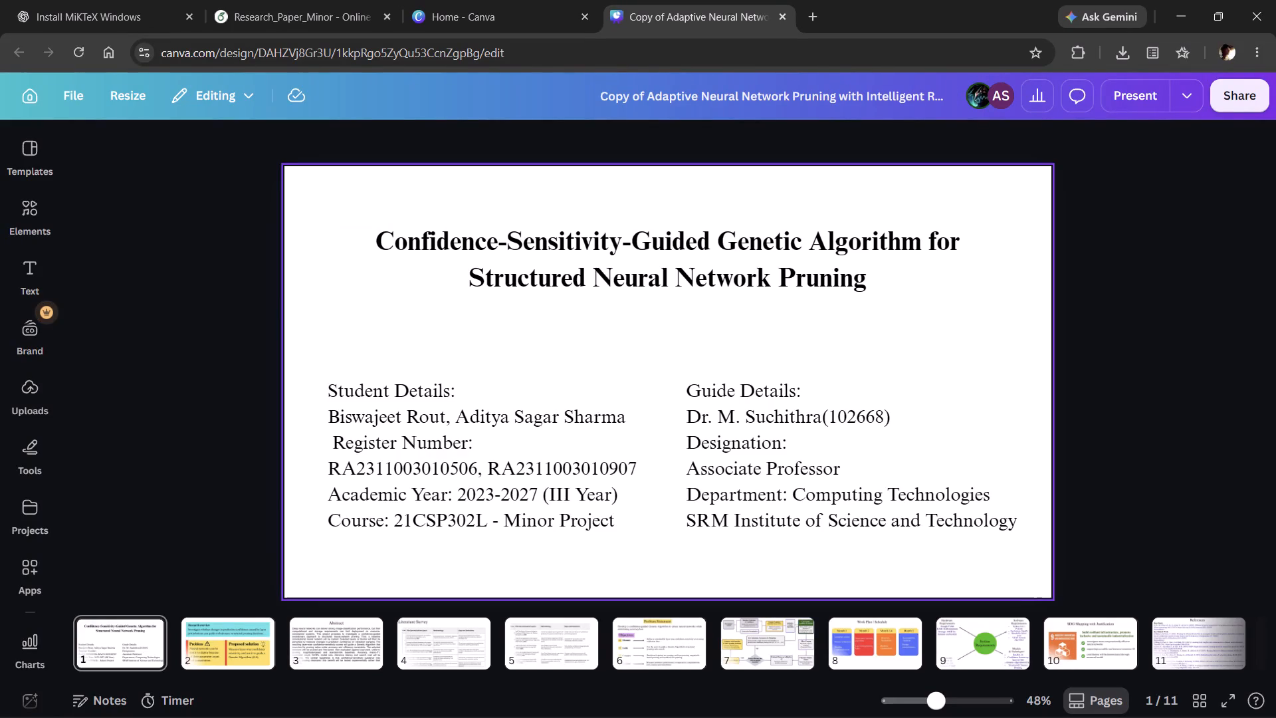
Review the presentation's slides from the title page through the literature survey and problem statement to the flowchart on page 7.
{"action": "left_click", "coordinate": [1198, 414]}
{"action": "key", "text": "Right"}
{"action": "key", "text": "Right"}
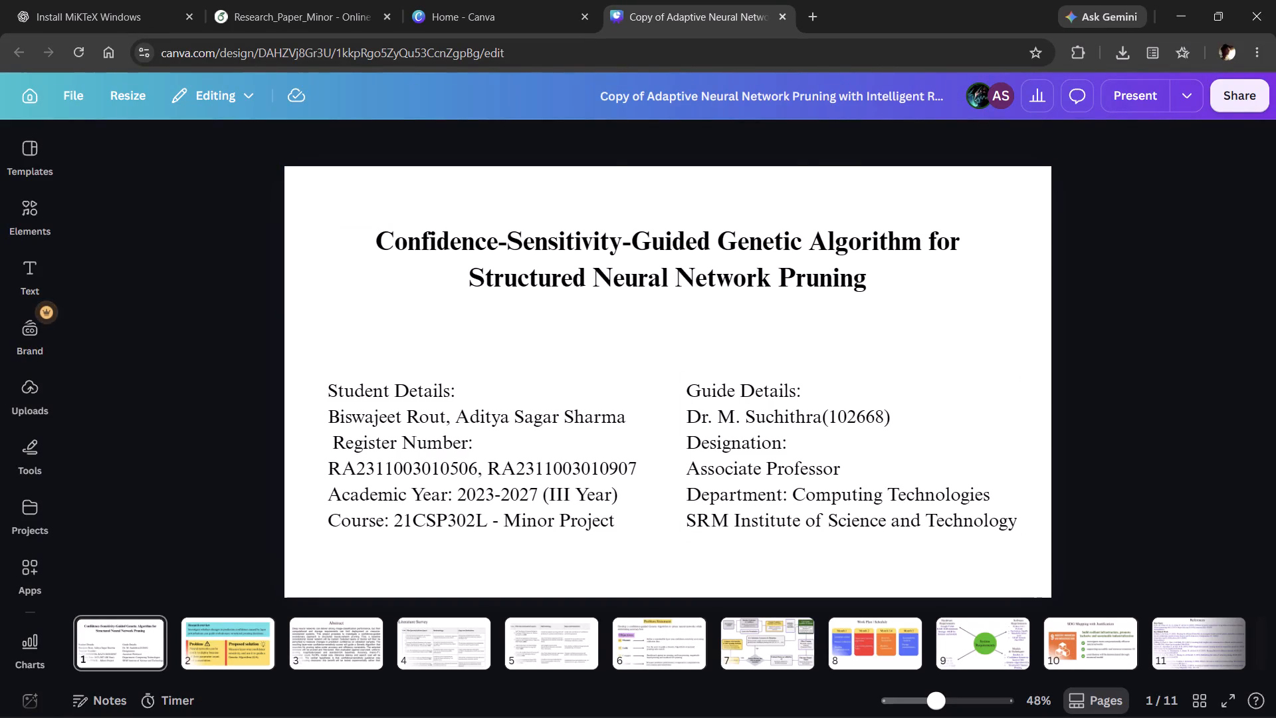
{"action": "key", "text": "Right"}
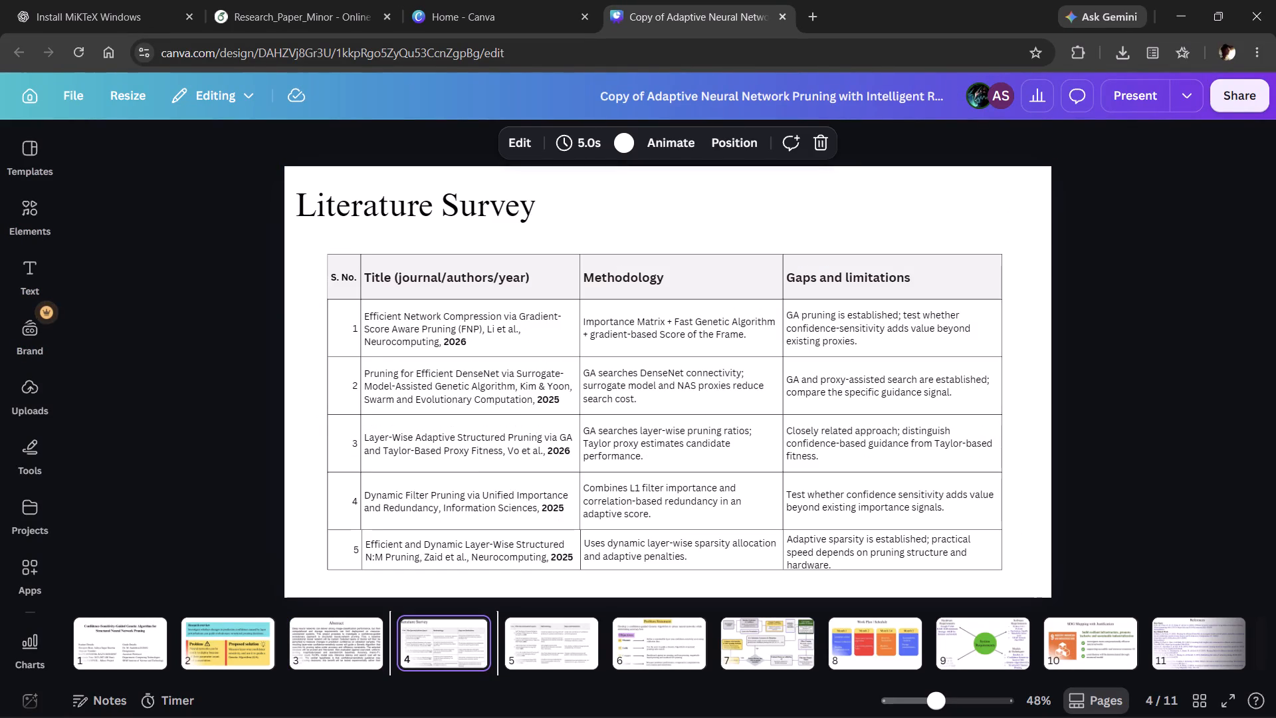
{"action": "key", "text": "Right"}
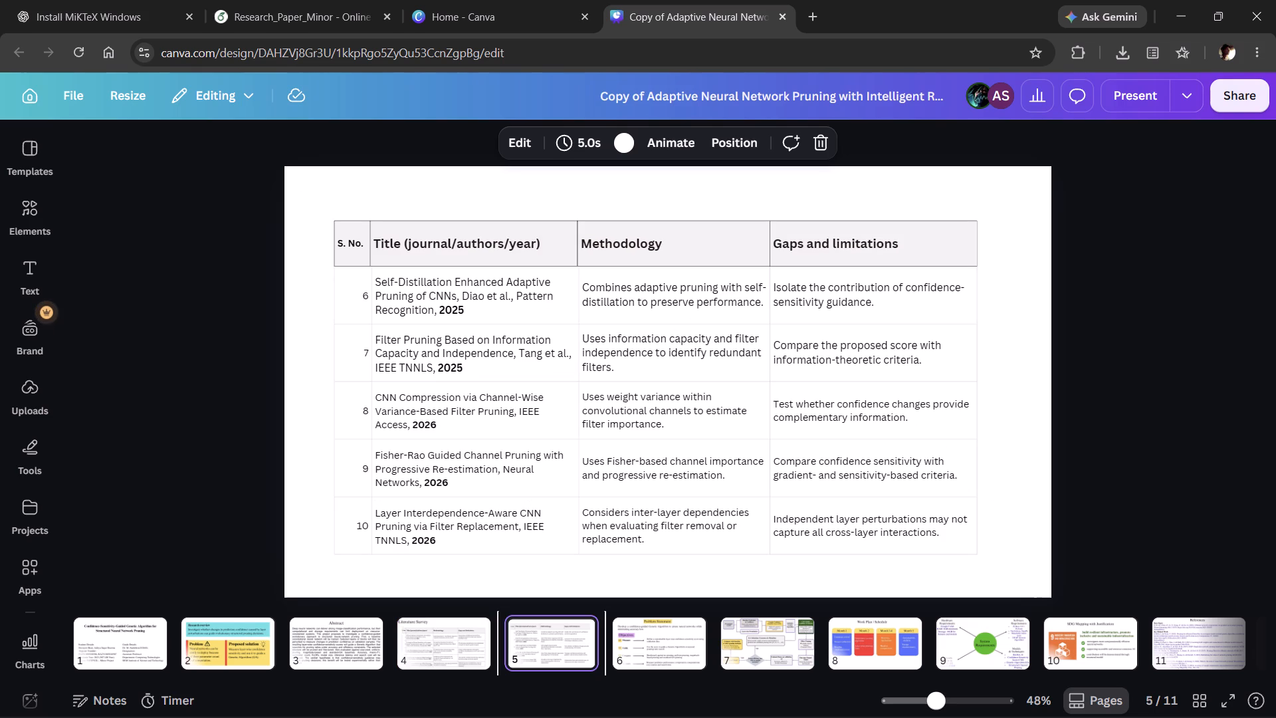
{"action": "key", "text": "Right"}
{"action": "key", "text": "Left"}
{"action": "key", "text": "Right"}
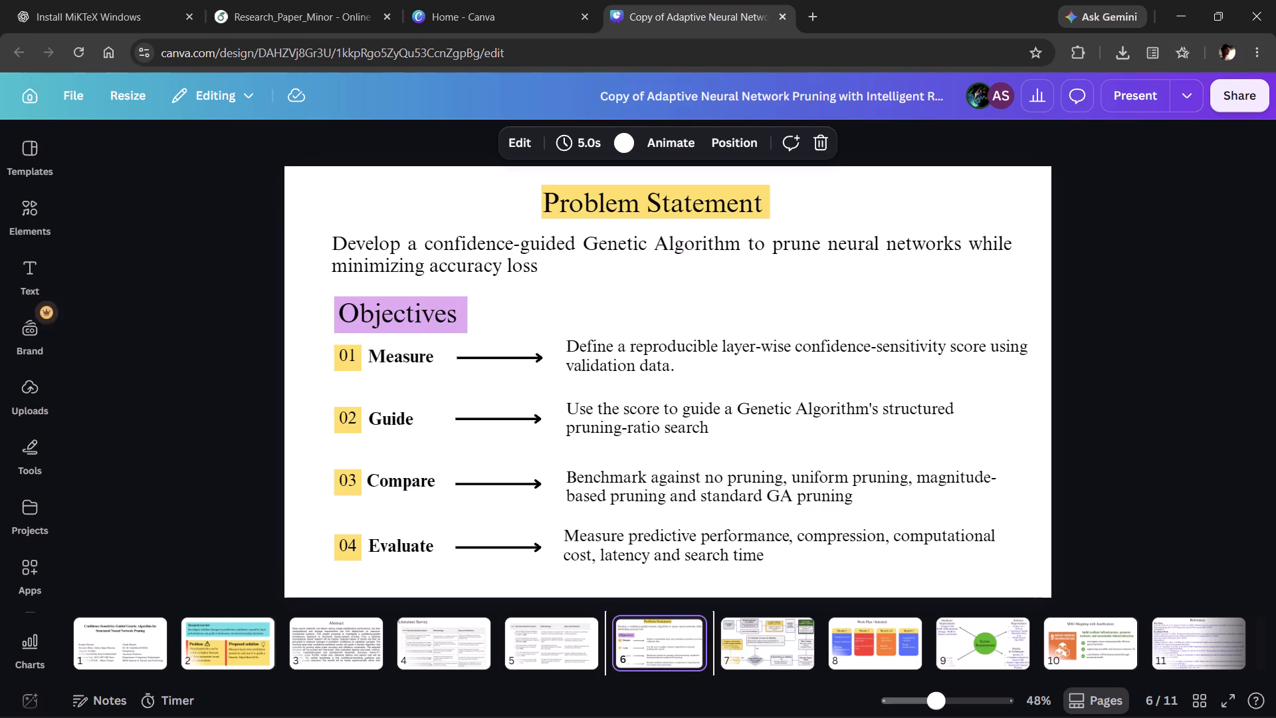
{"action": "key", "text": "Right"}
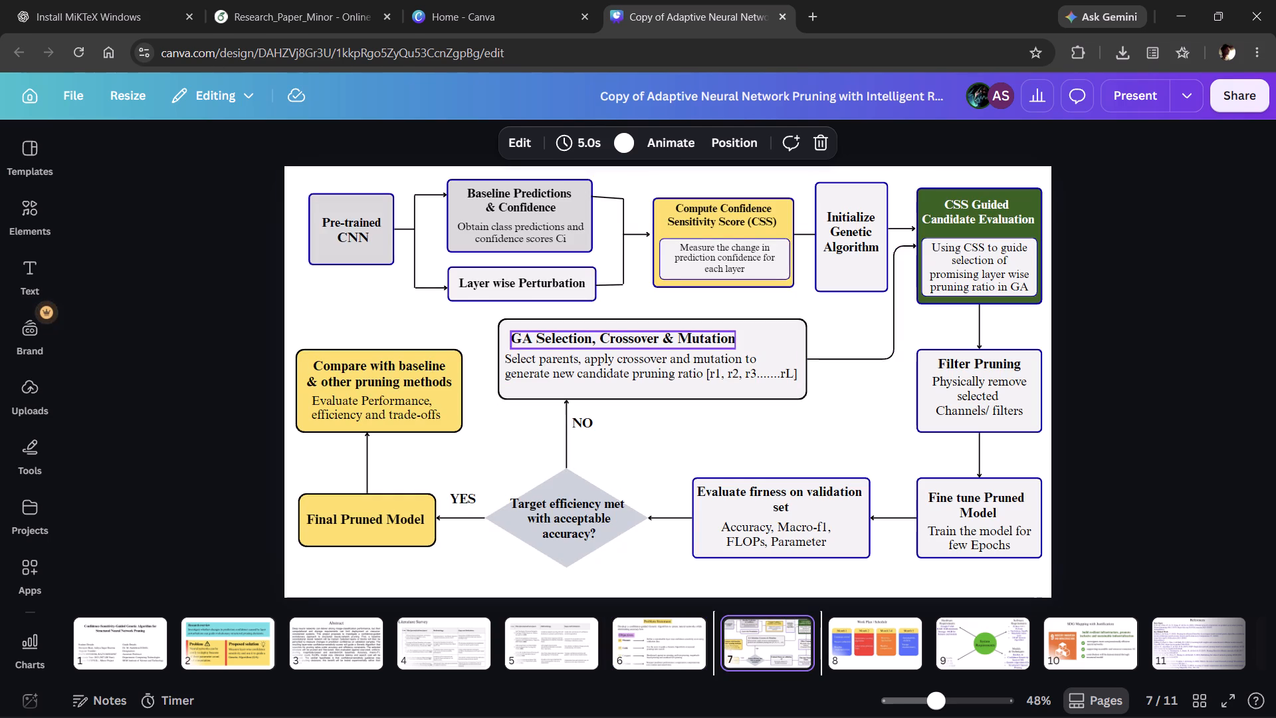
Adjust the free end of the short connector line leaving the Baseline Predictions & Confidence box in the page 7 flowchart.
{"action": "left_click", "coordinate": [615, 199]}
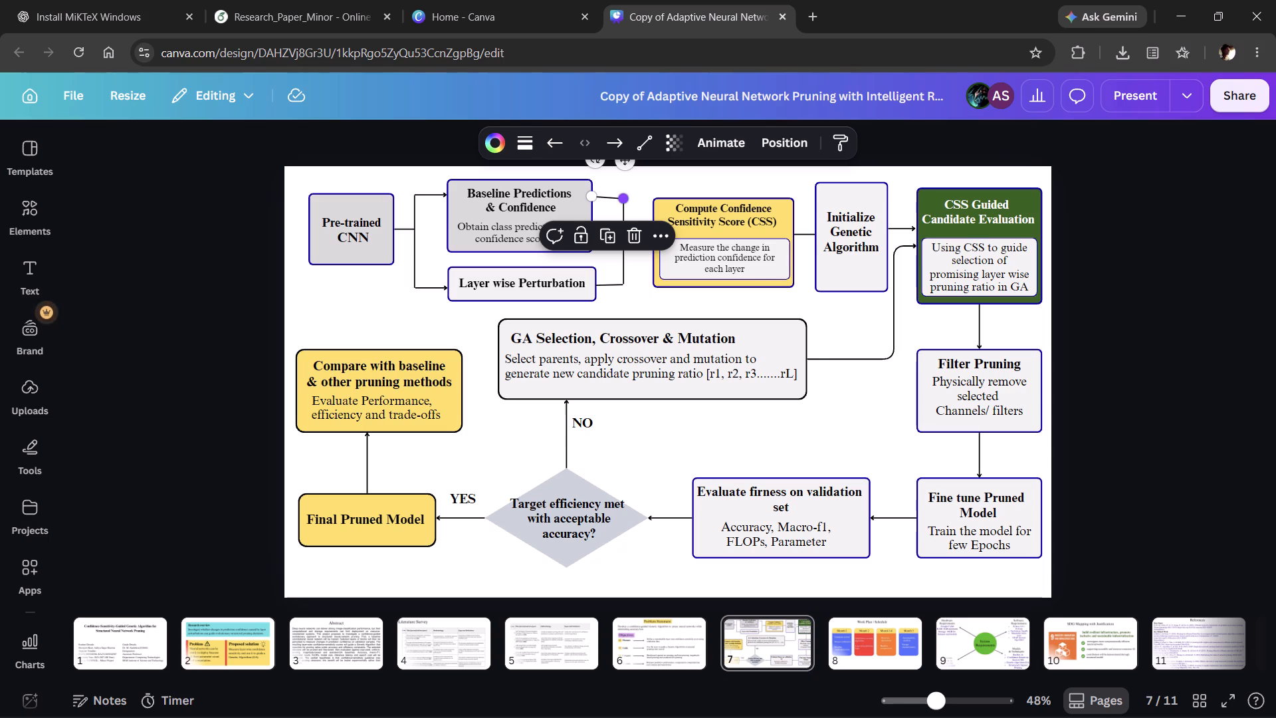
{"action": "left_click", "coordinate": [625, 197]}
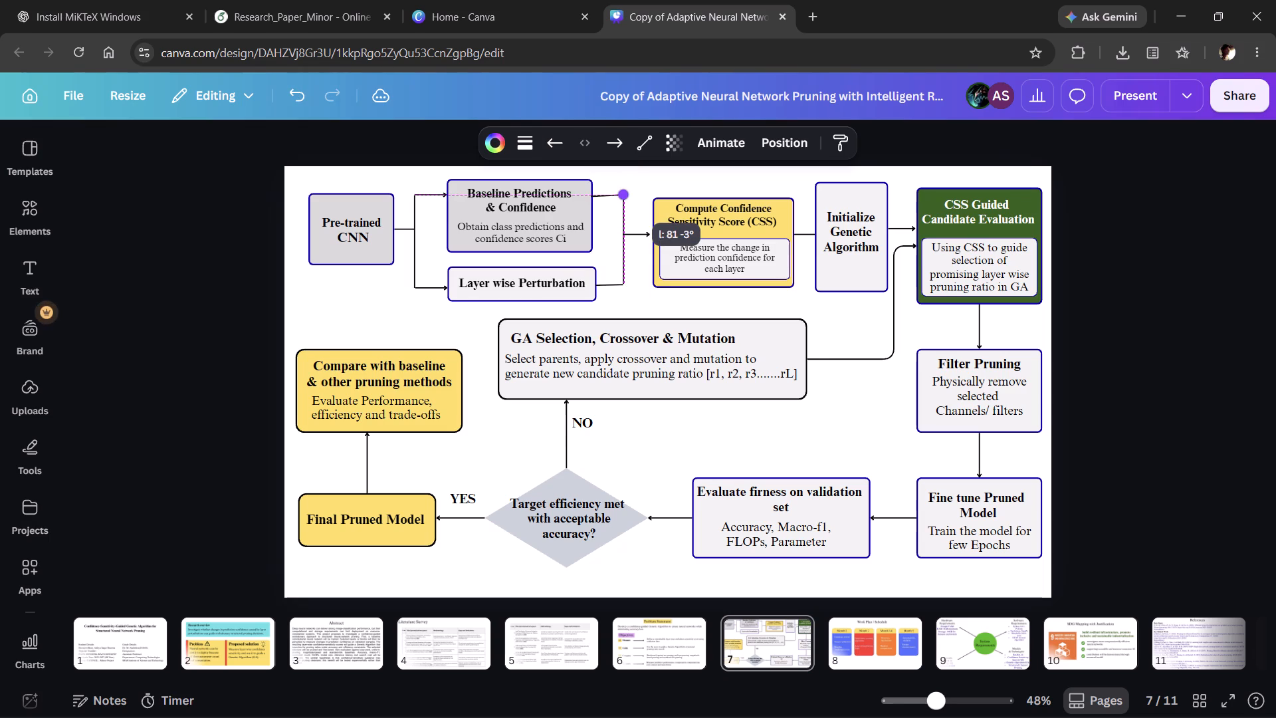
{"action": "left_click", "coordinate": [625, 198]}
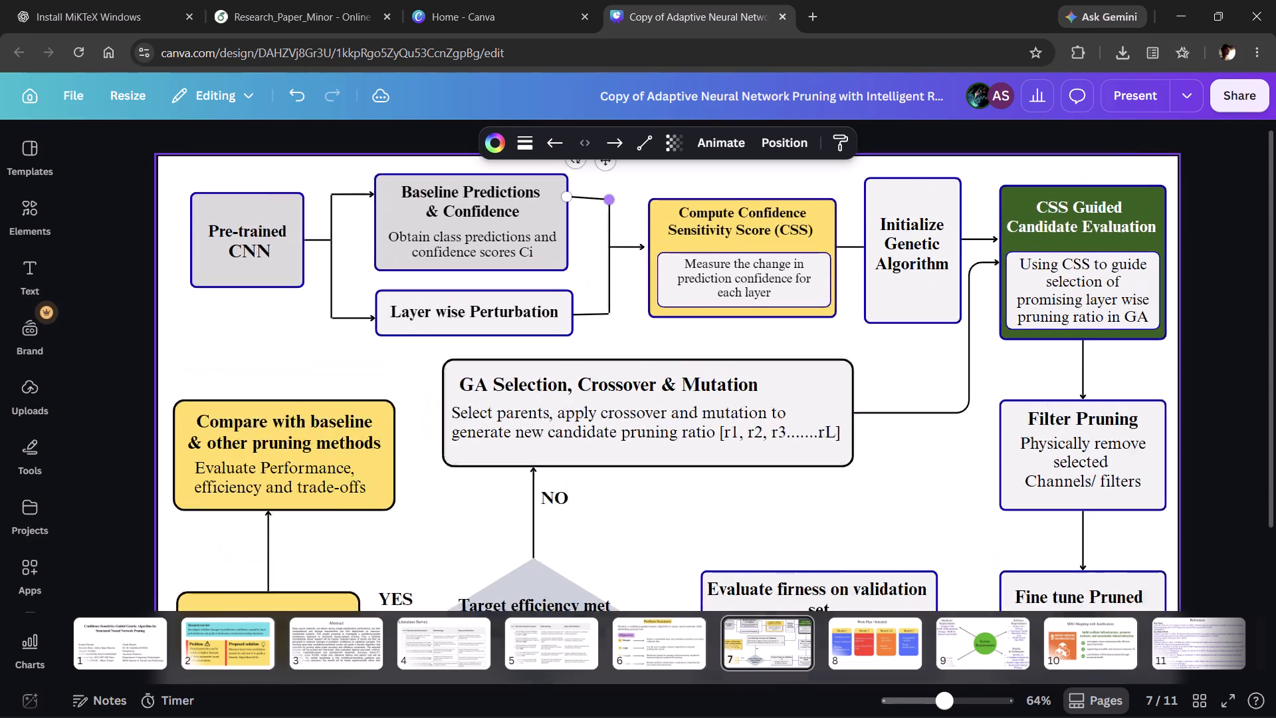
{"action": "left_click", "coordinate": [603, 202]}
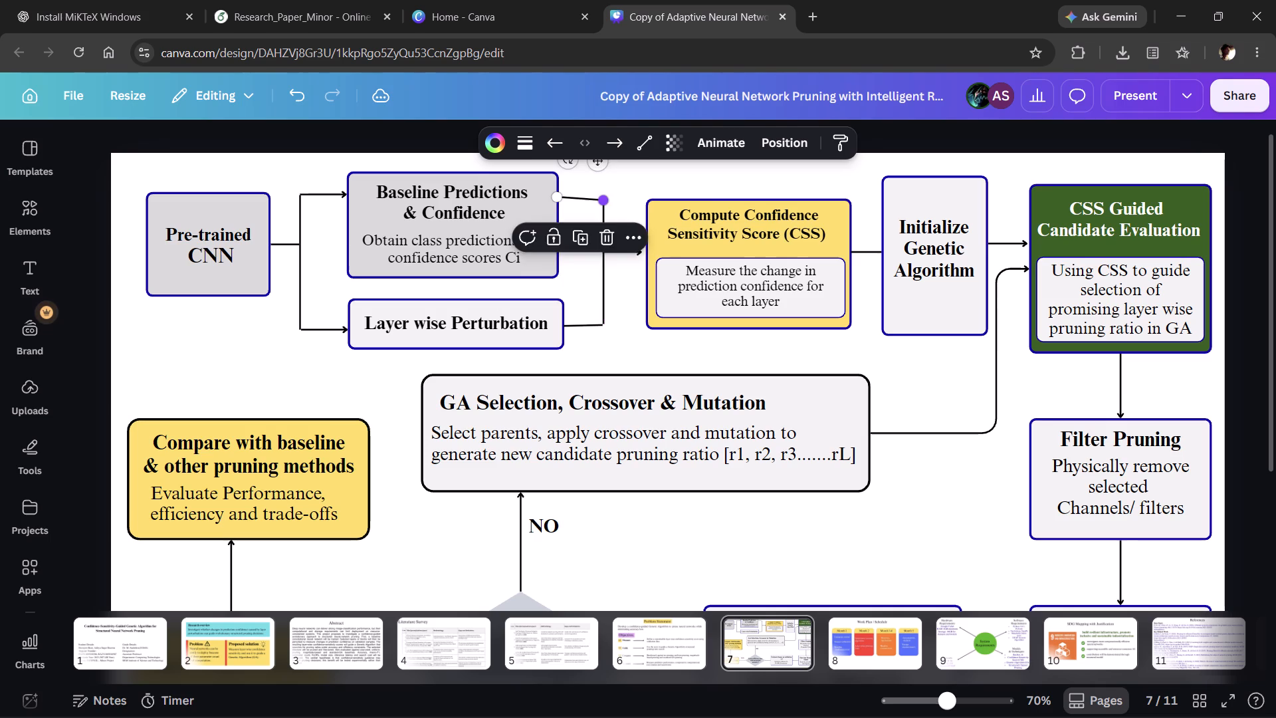
{"action": "left_click", "coordinate": [605, 201]}
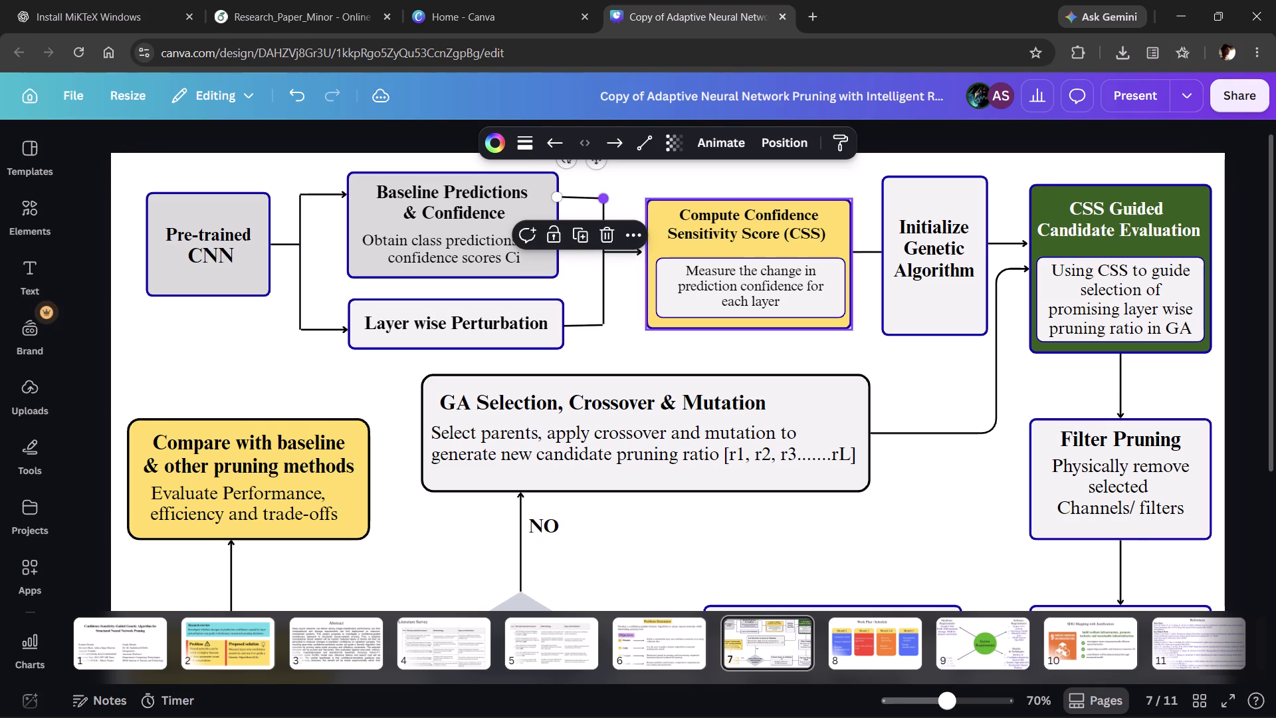
{"action": "left_click", "coordinate": [940, 484]}
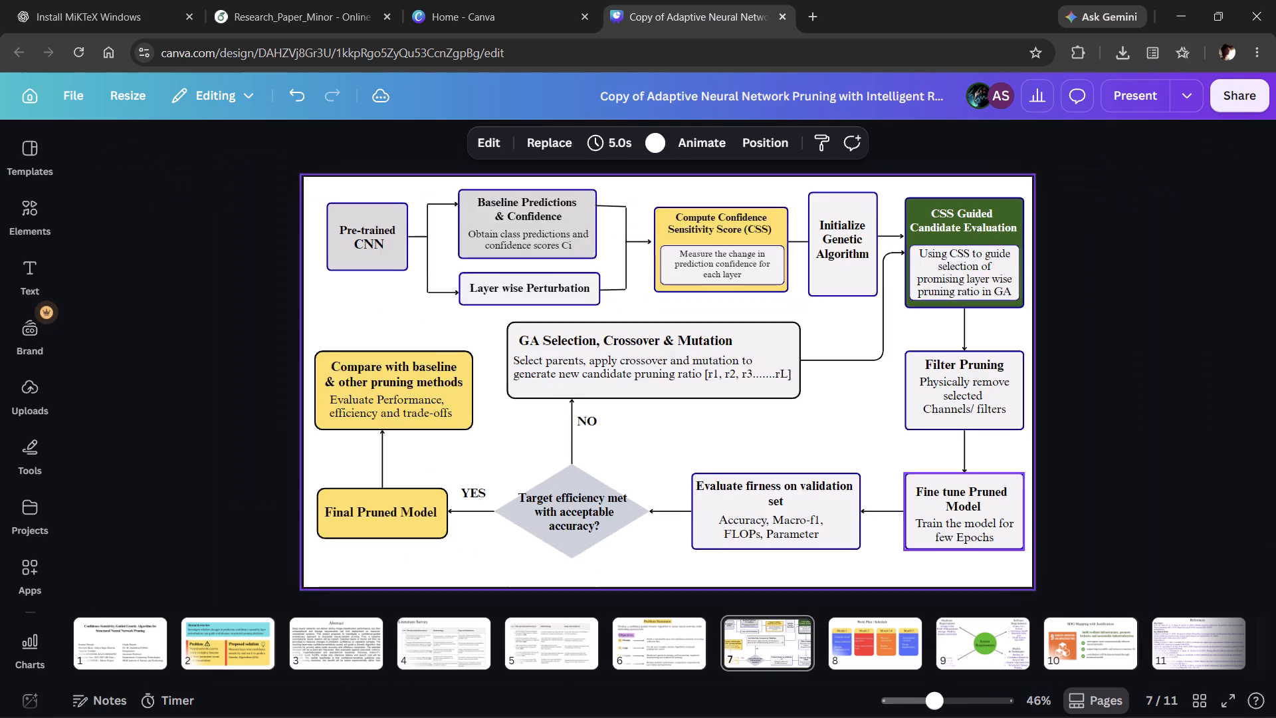
Review the remaining slides from the work plan on page 8 to the references on page 11.
{"action": "left_click", "coordinate": [1124, 463]}
{"action": "key", "text": "Right"}
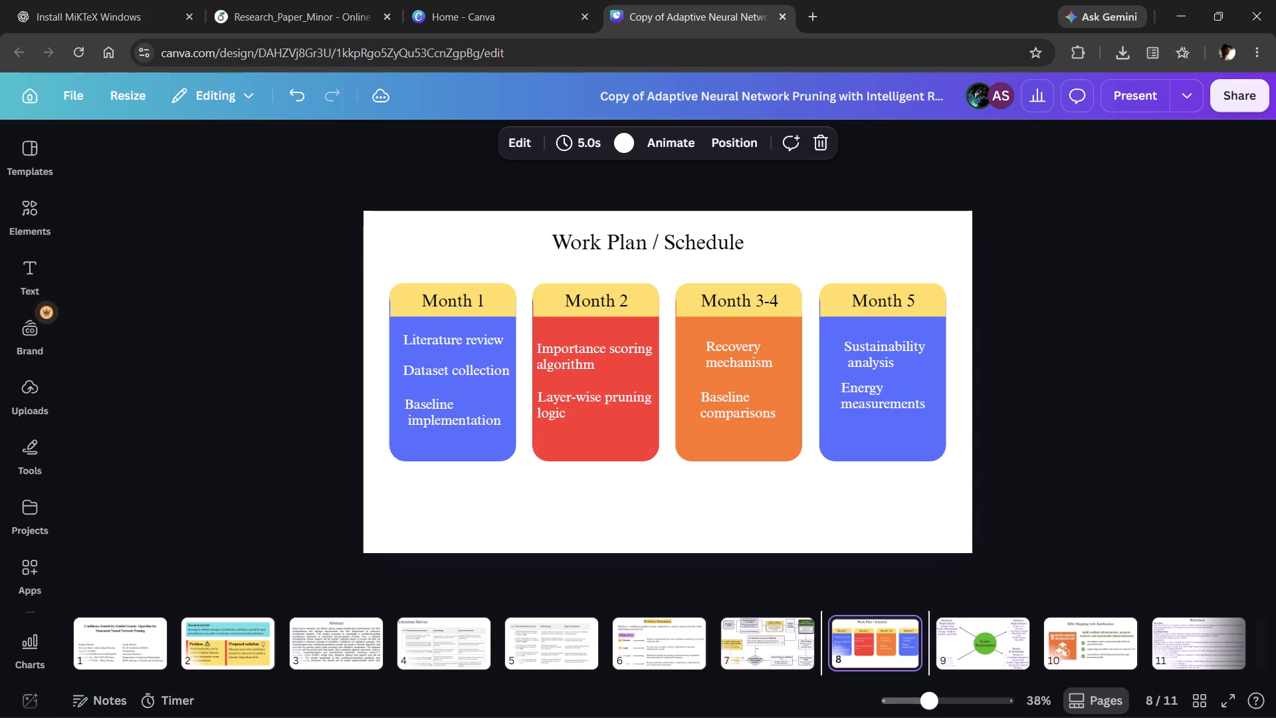
{"action": "key", "text": "Right"}
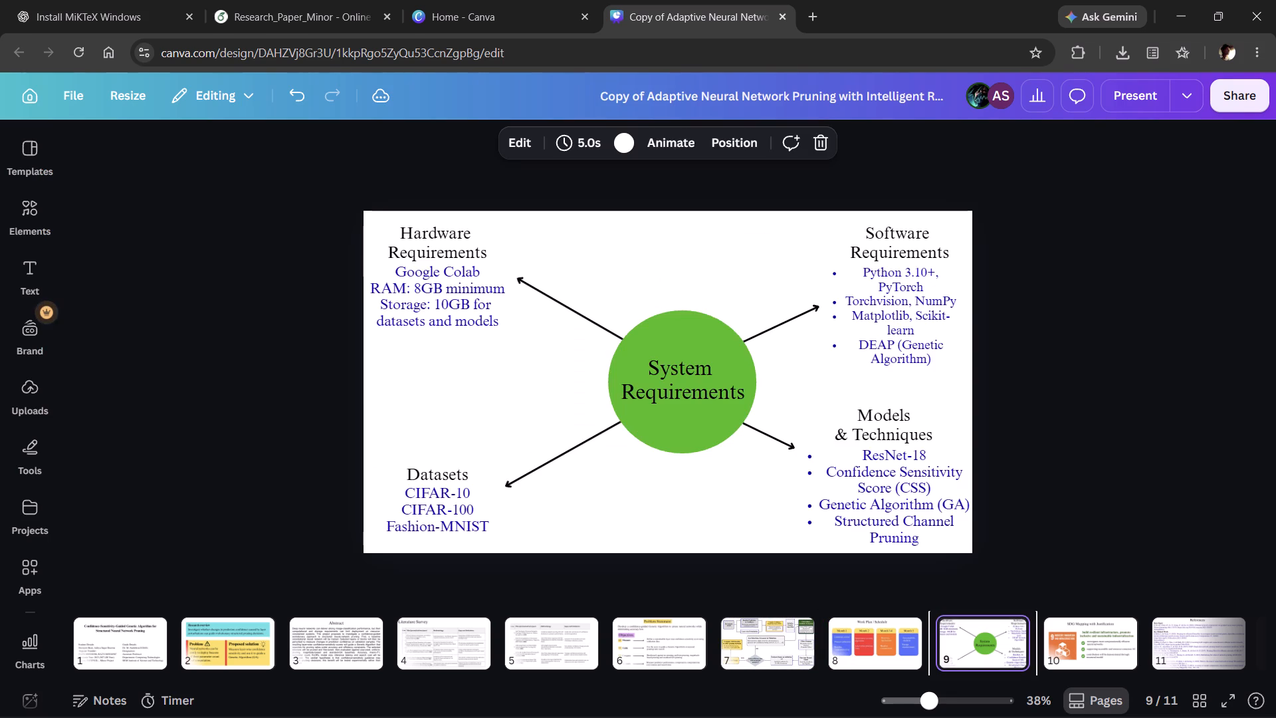
{"action": "key", "text": "Right"}
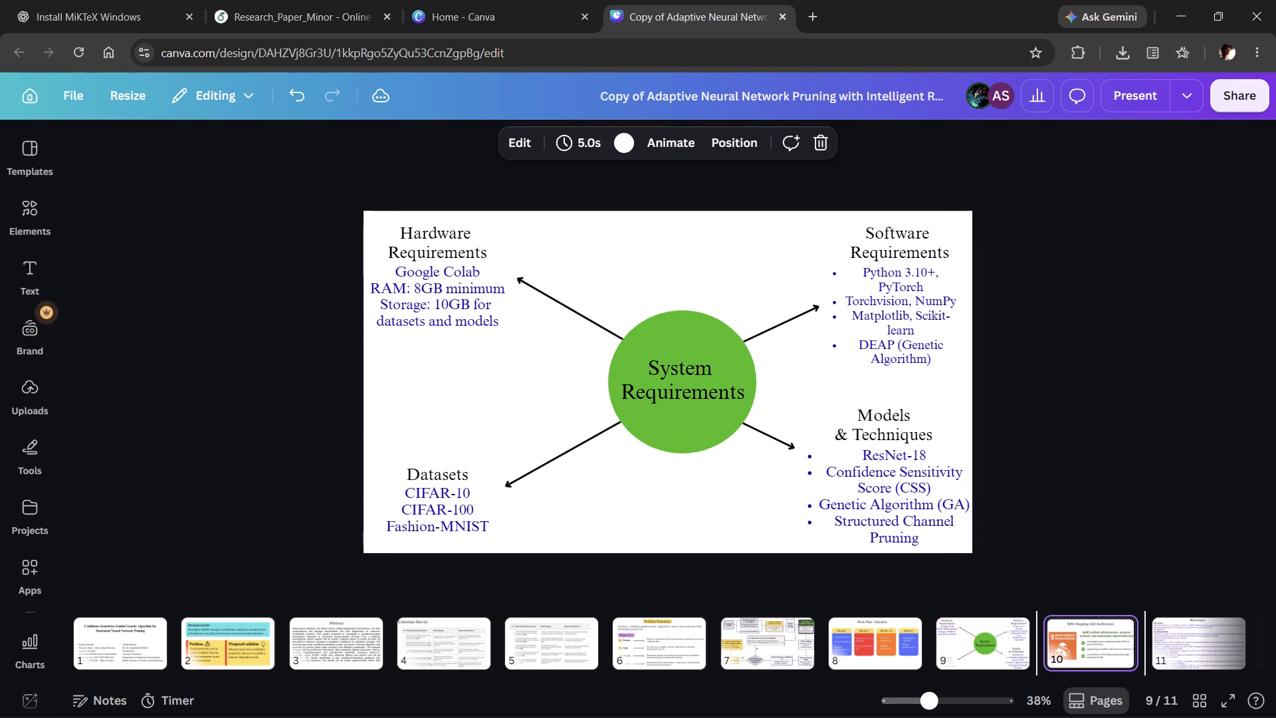
{"action": "key", "text": "Right"}
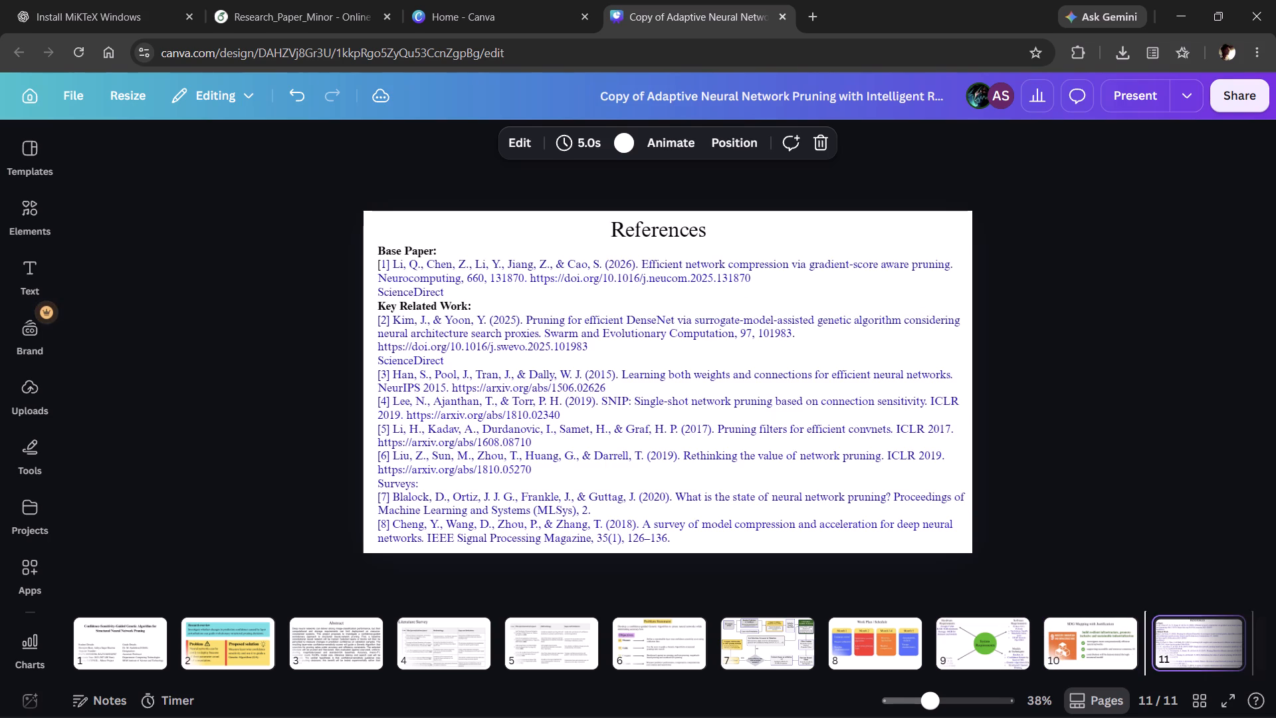
{"action": "key", "text": "Right"}
Go back through the slides from the references to the Literature Survey on page 4, rechecking the problem statement and survey tables.
{"action": "key", "text": "Left"}
{"action": "key", "text": "Left"}
{"action": "key", "text": "Left"}
{"action": "key", "text": "Left"}
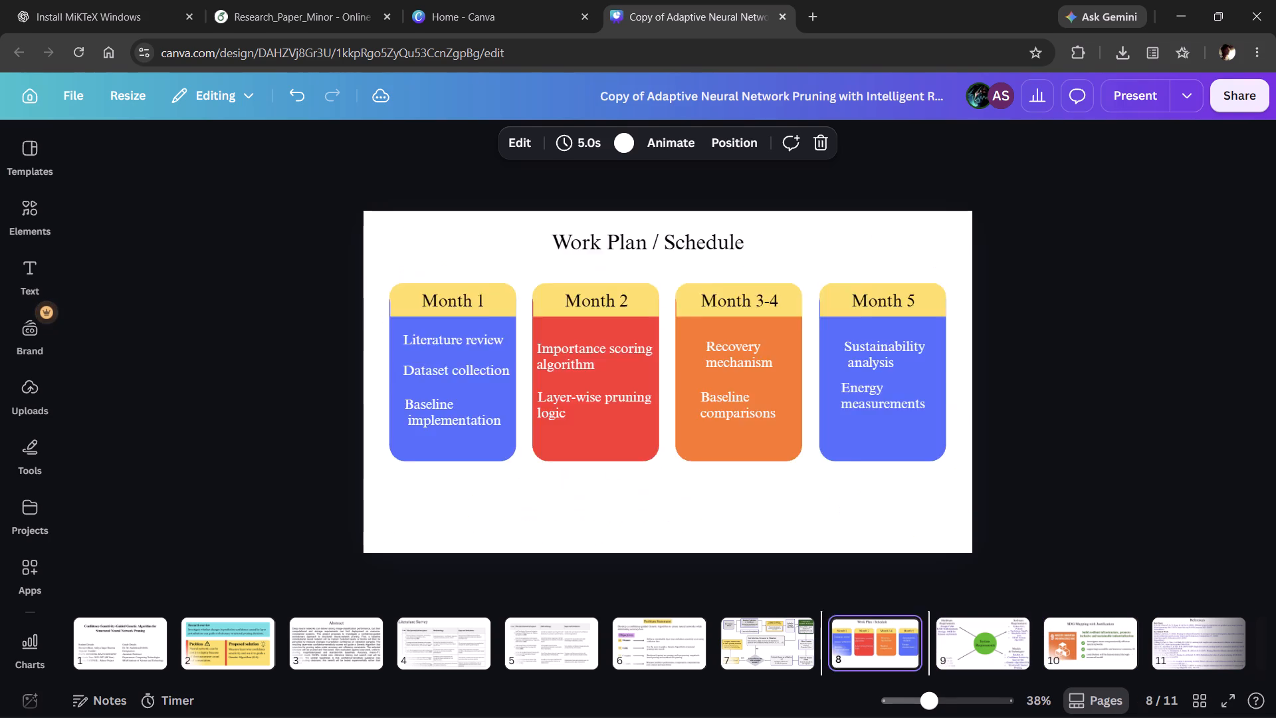
{"action": "key", "text": "Left"}
{"action": "key", "text": "Left"}
{"action": "key", "text": "Left"}
{"action": "key", "text": "Right"}
{"action": "key", "text": "Left"}
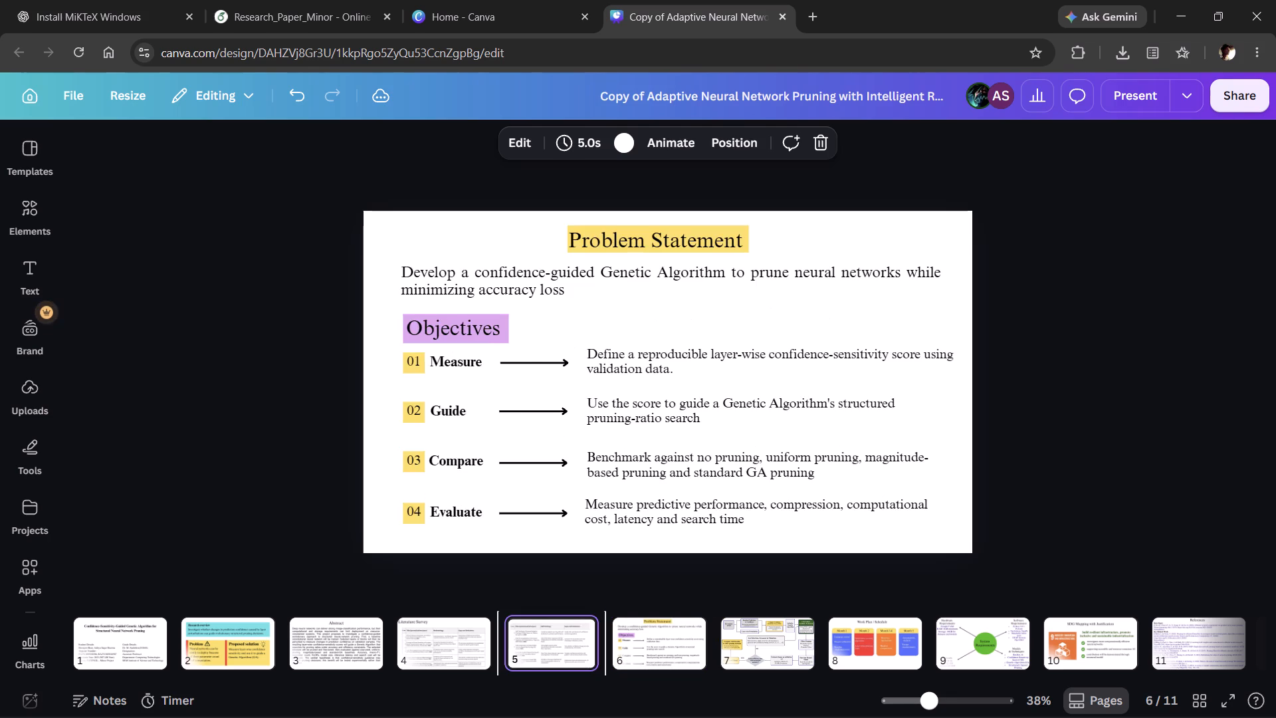
{"action": "key", "text": "Left"}
{"action": "key", "text": "Right"}
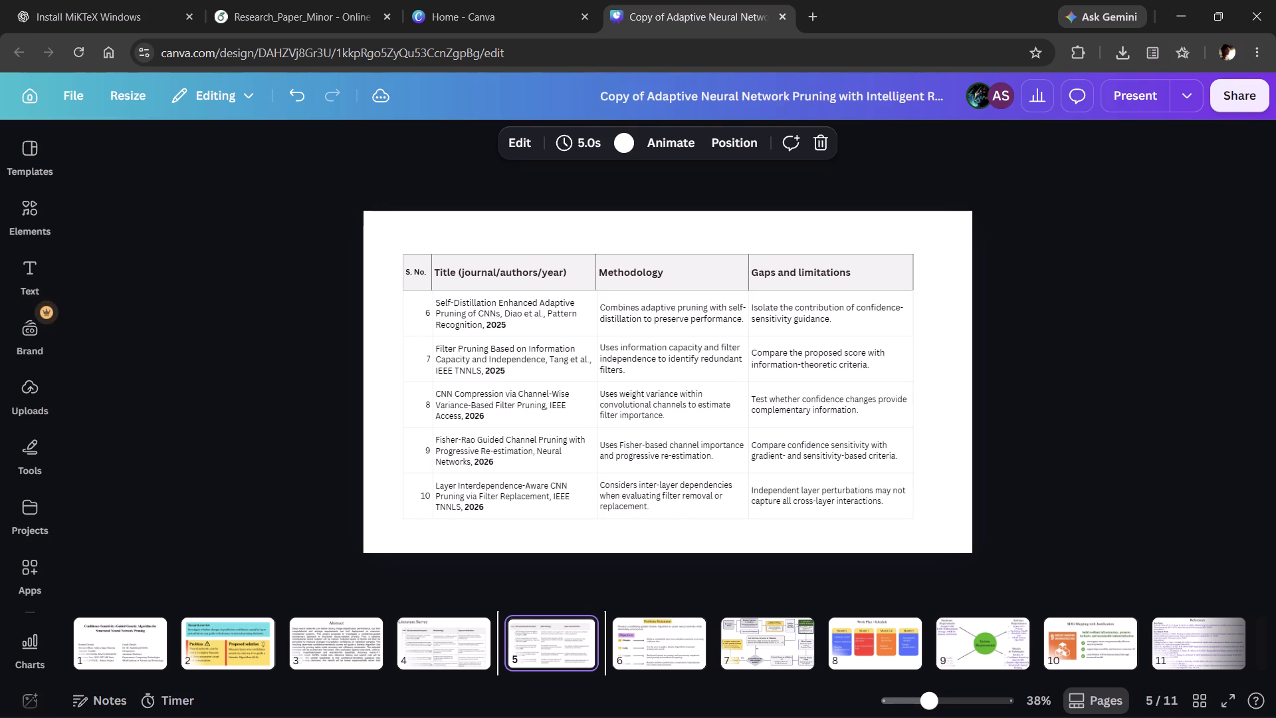
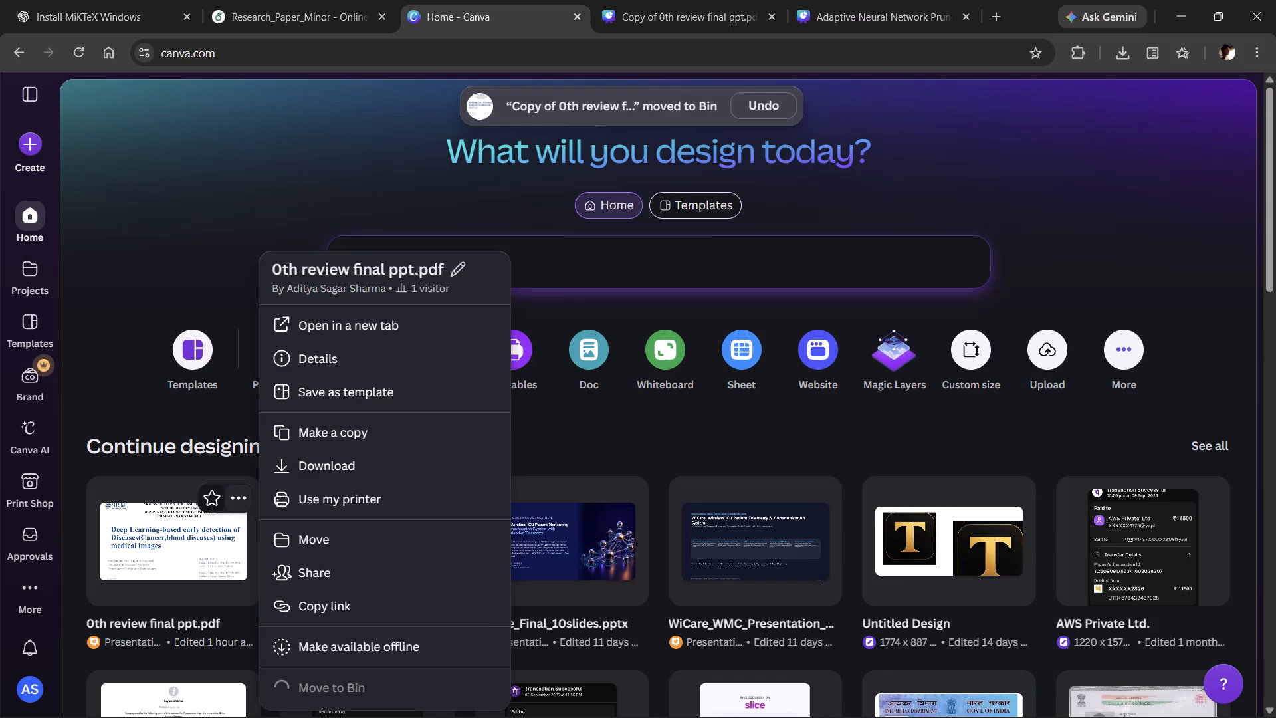
{"action": "left_click", "coordinate": [772, 17]}
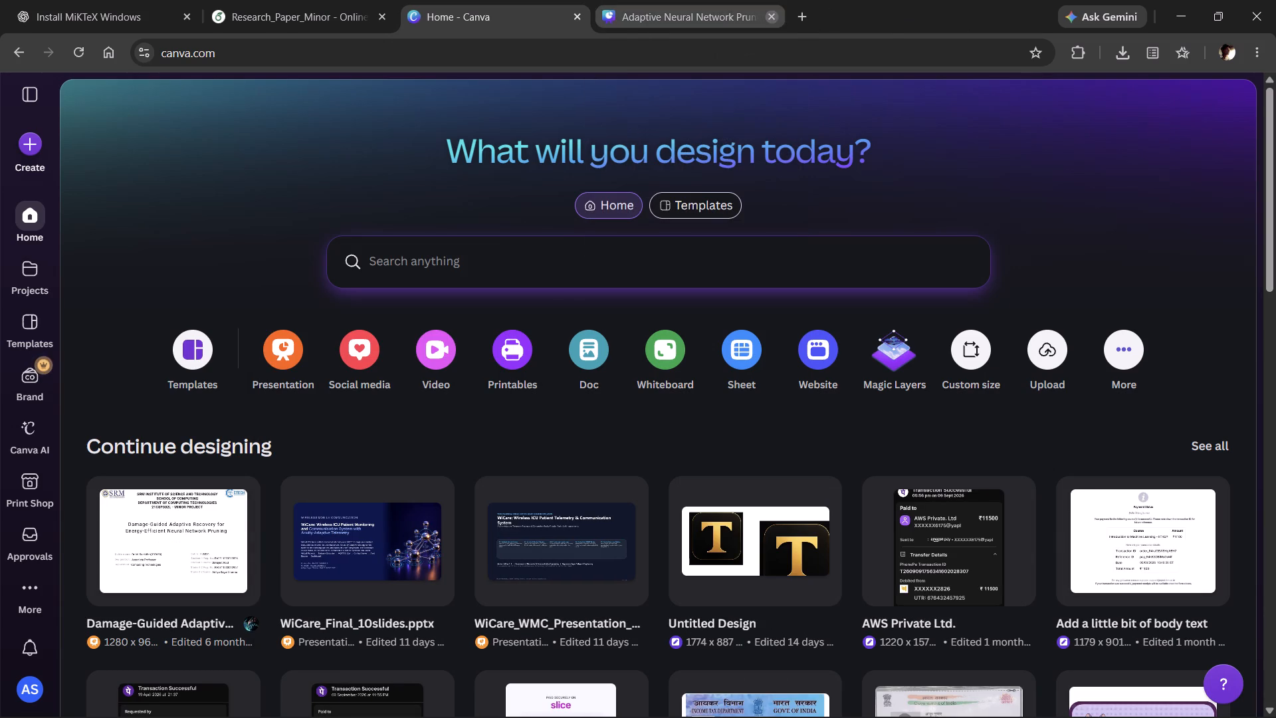
Reload the Canva home page and make a copy of the Adaptive Neural Network Pruning presentation.
{"action": "left_click", "coordinate": [663, 19]}
{"action": "left_click", "coordinate": [510, 14]}
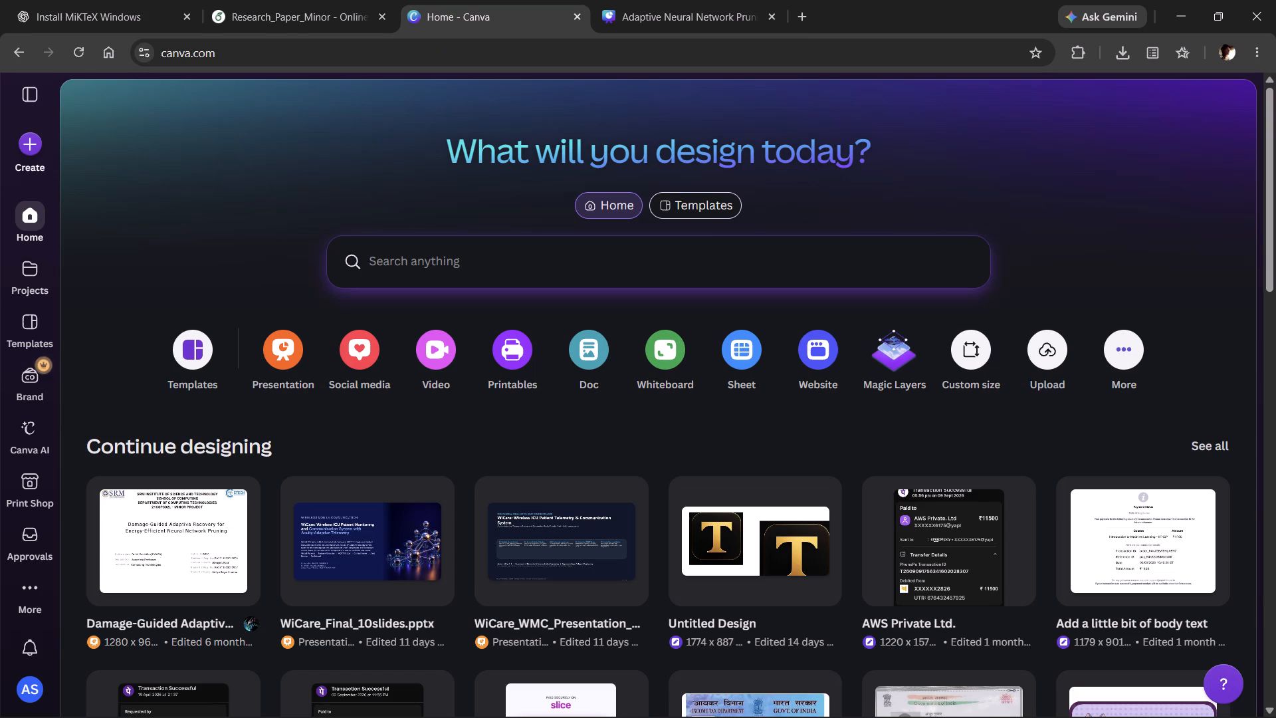
{"action": "left_click", "coordinate": [244, 197]}
{"action": "key", "text": "ctrl+r"}
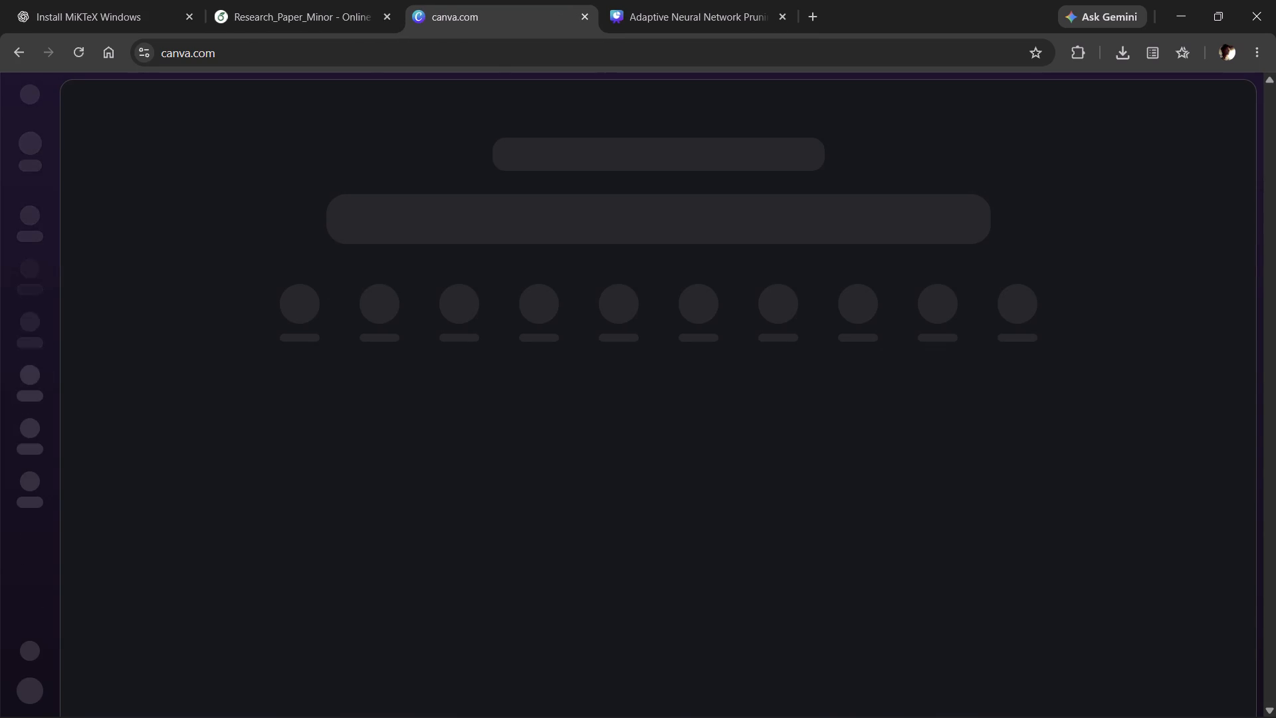
{"action": "scroll", "coordinate": [438, 475], "scroll_direction": "down", "scroll_amount": 1}
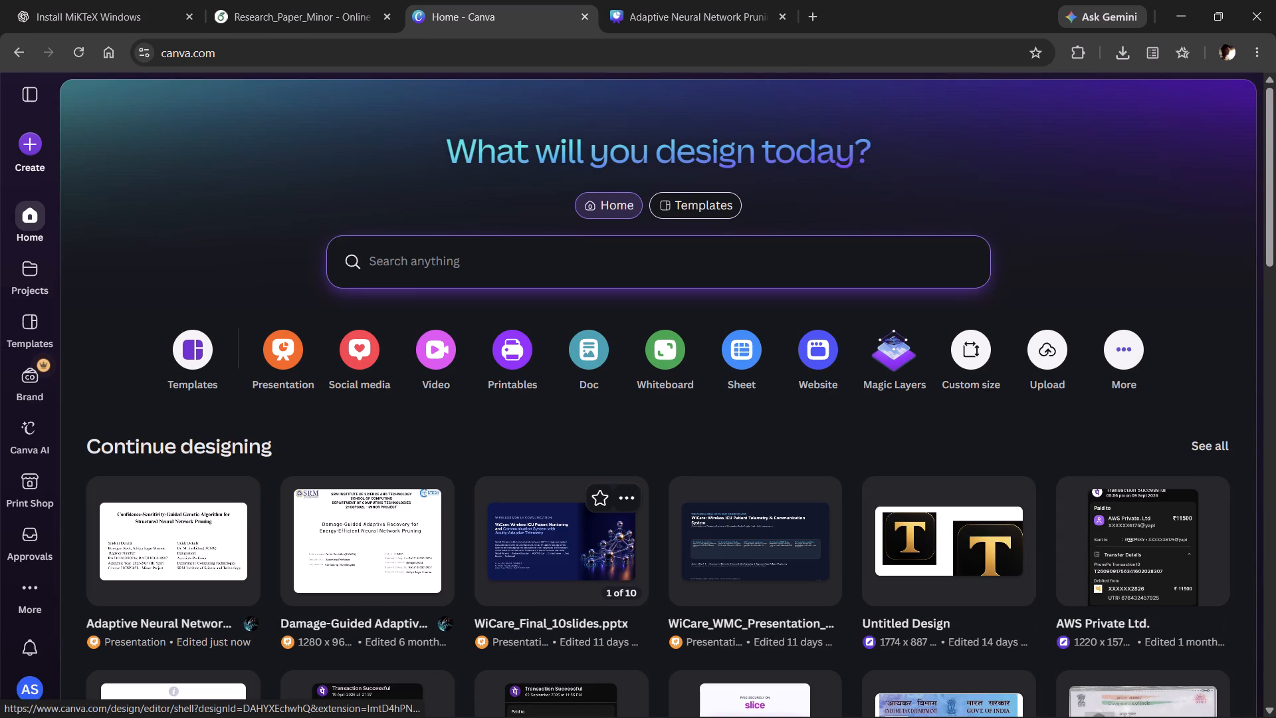
{"action": "left_click", "coordinate": [245, 488]}
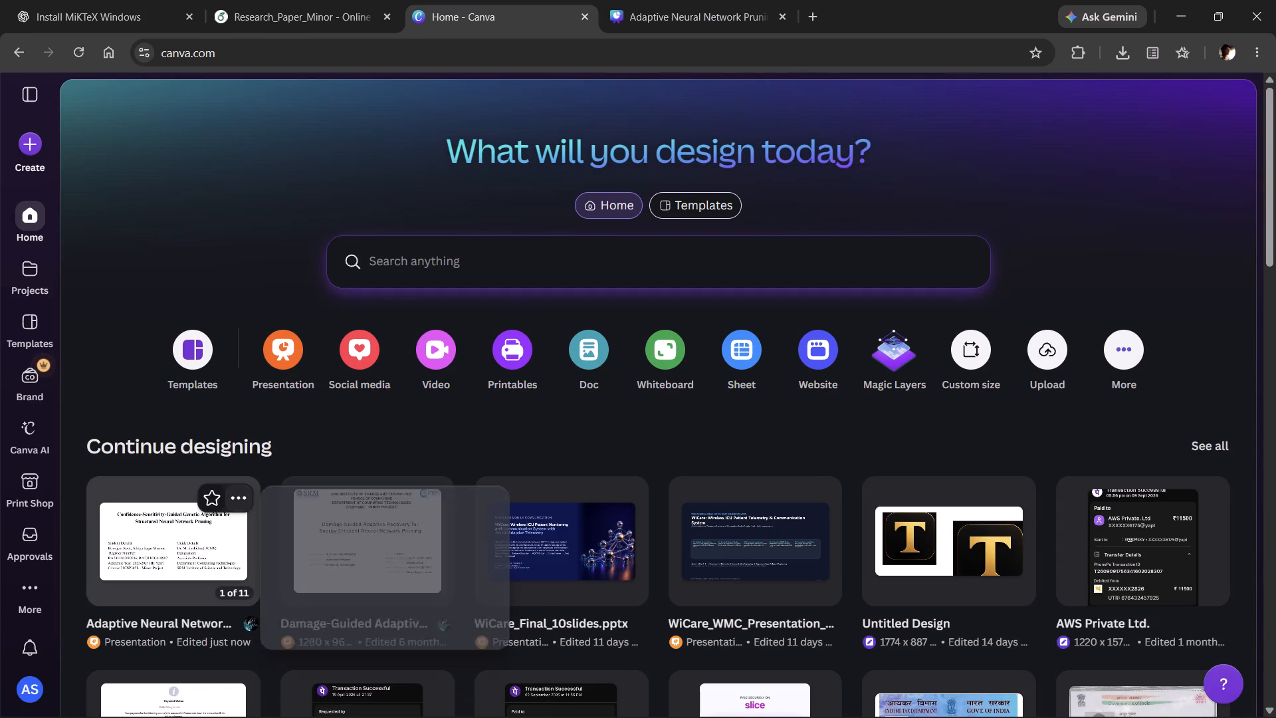
{"action": "left_click", "coordinate": [356, 461]}
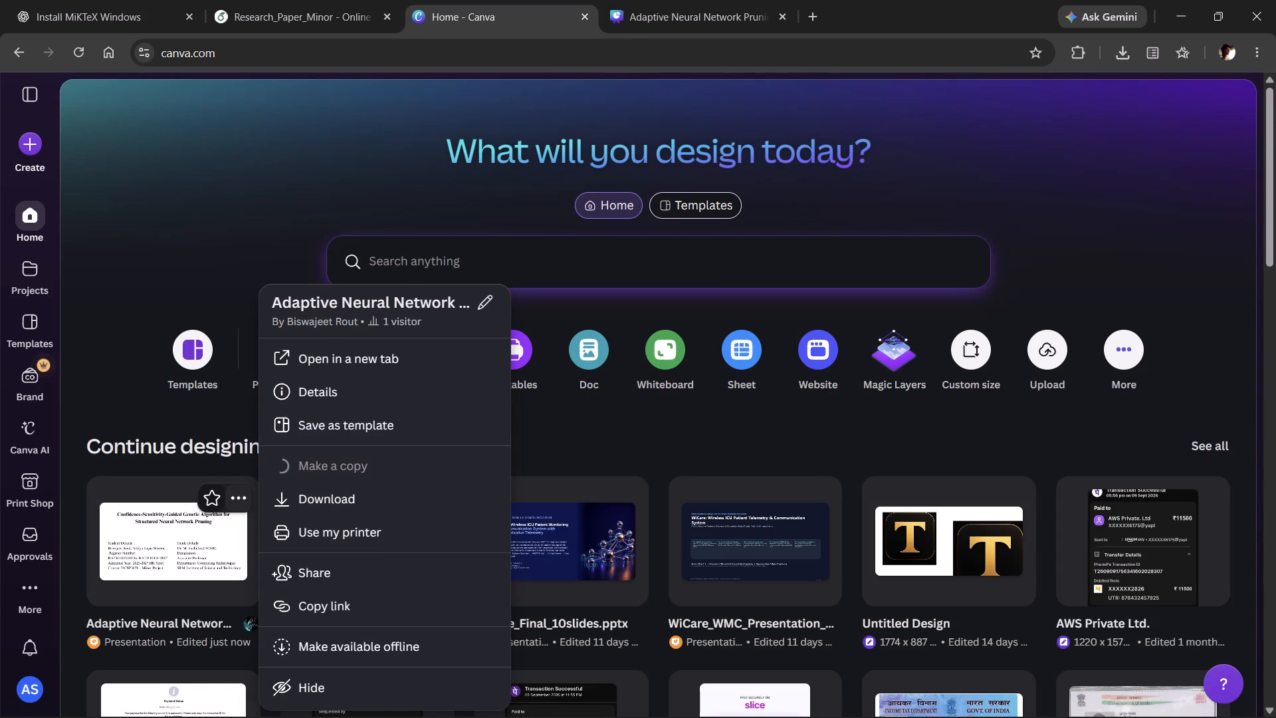
{"action": "left_click", "coordinate": [195, 231]}
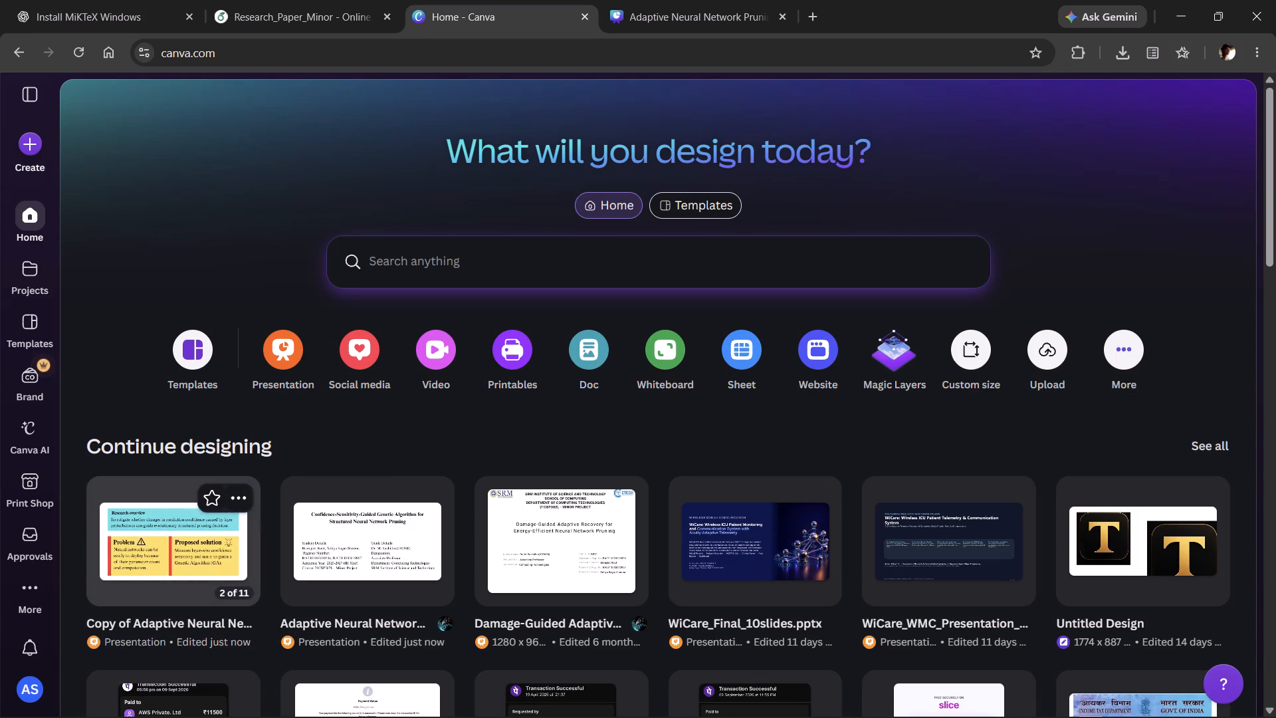
Set the access level of the new Adaptive Neural Network Pruning copy to Anyone with the link.
{"action": "left_click", "coordinate": [239, 499]}
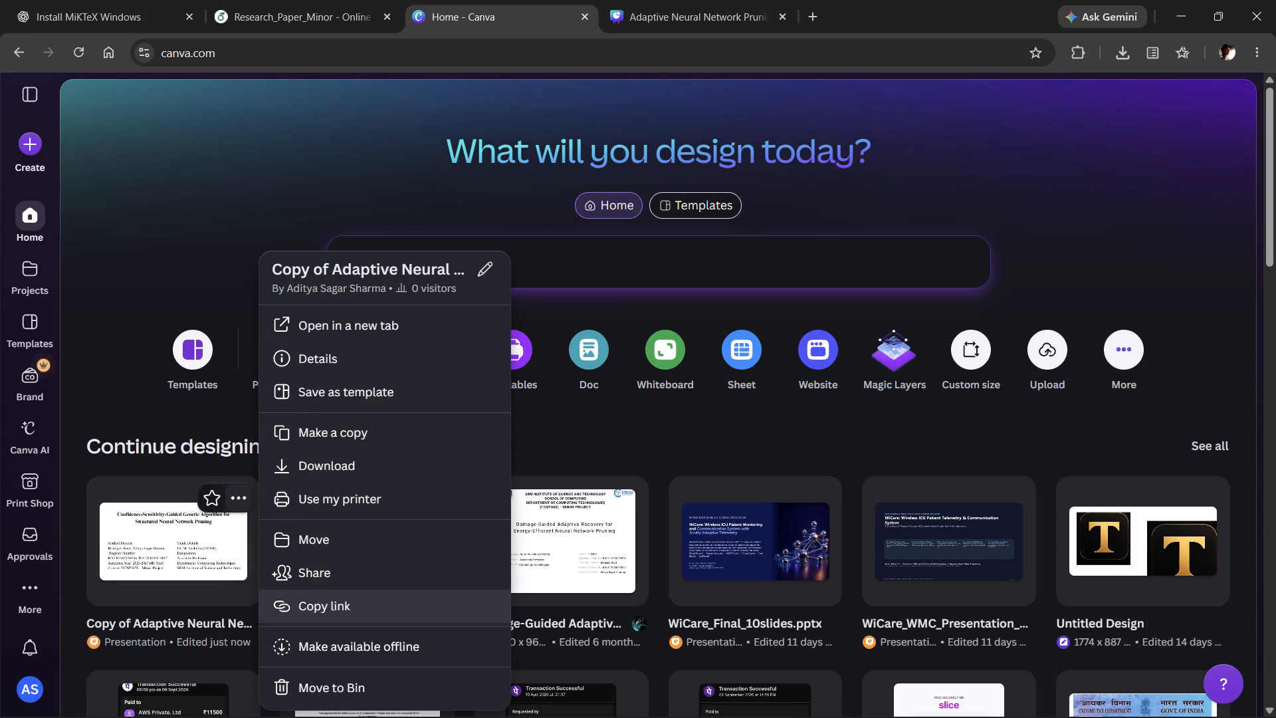
{"action": "left_click", "coordinate": [342, 573]}
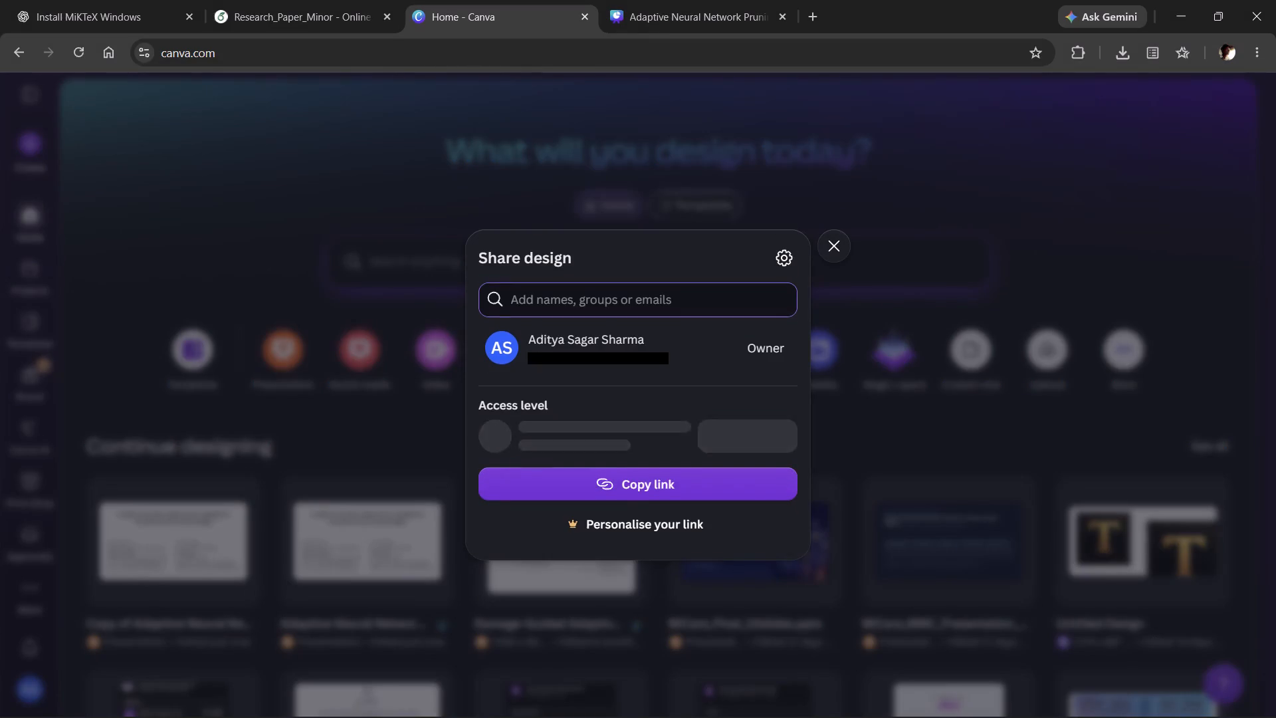
{"action": "left_click", "coordinate": [617, 443]}
{"action": "left_click", "coordinate": [671, 373]}
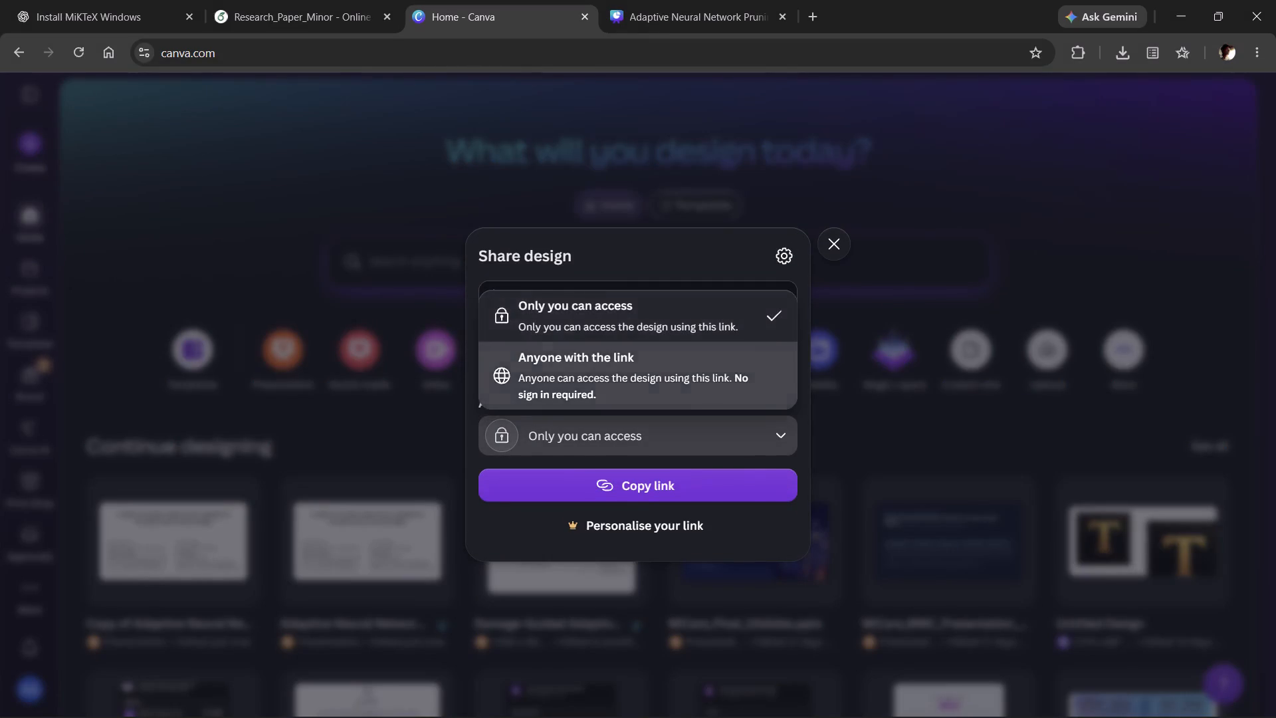
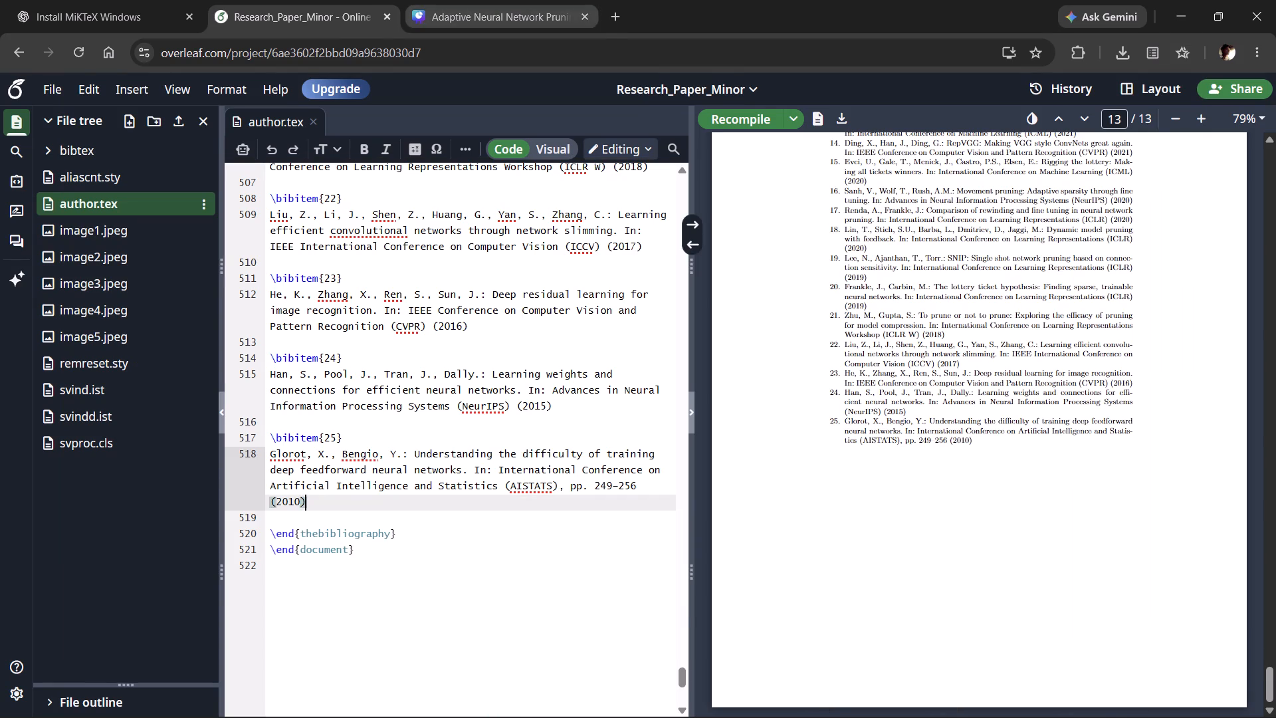
Switch to the Canva presentation in Chrome and review the slides from Literature Survey through References, revisiting System Requirements and Work Plan.
{"action": "left_click", "coordinate": [506, 7]}
{"action": "left_click", "coordinate": [1177, 402]}
{"action": "key", "text": "Right"}
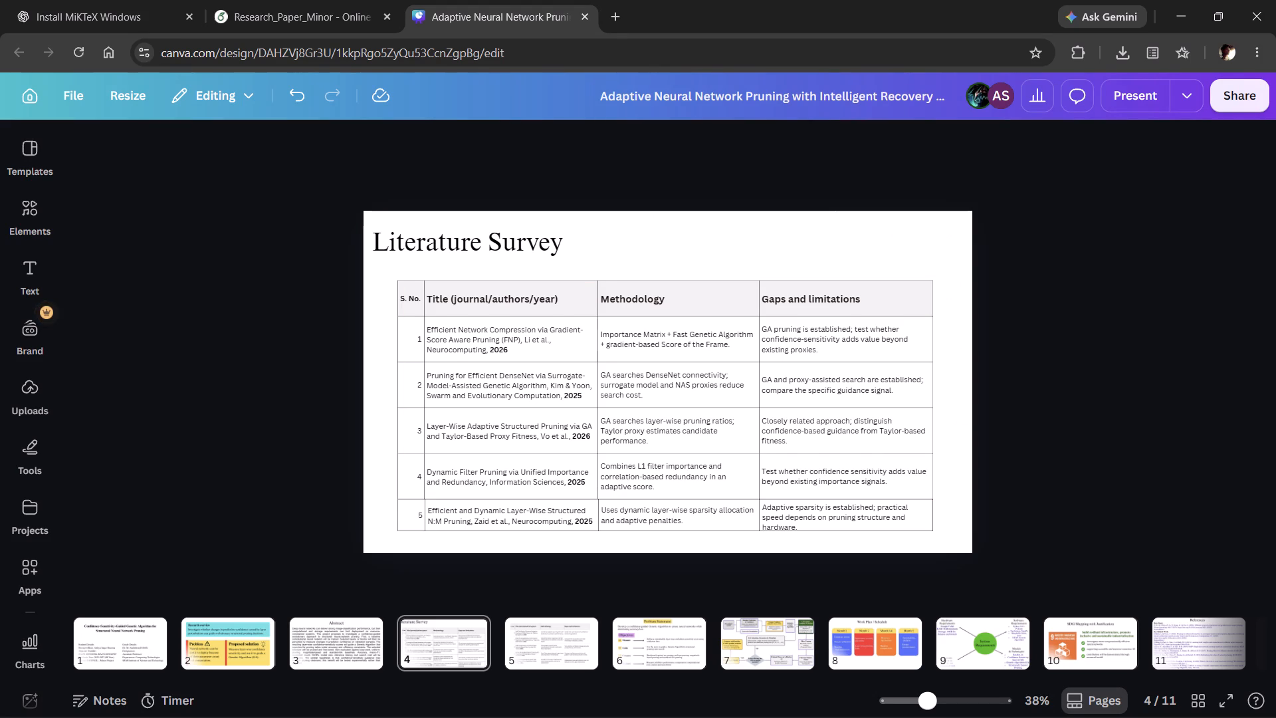
{"action": "key", "text": "Right"}
{"action": "key", "text": "Right"}
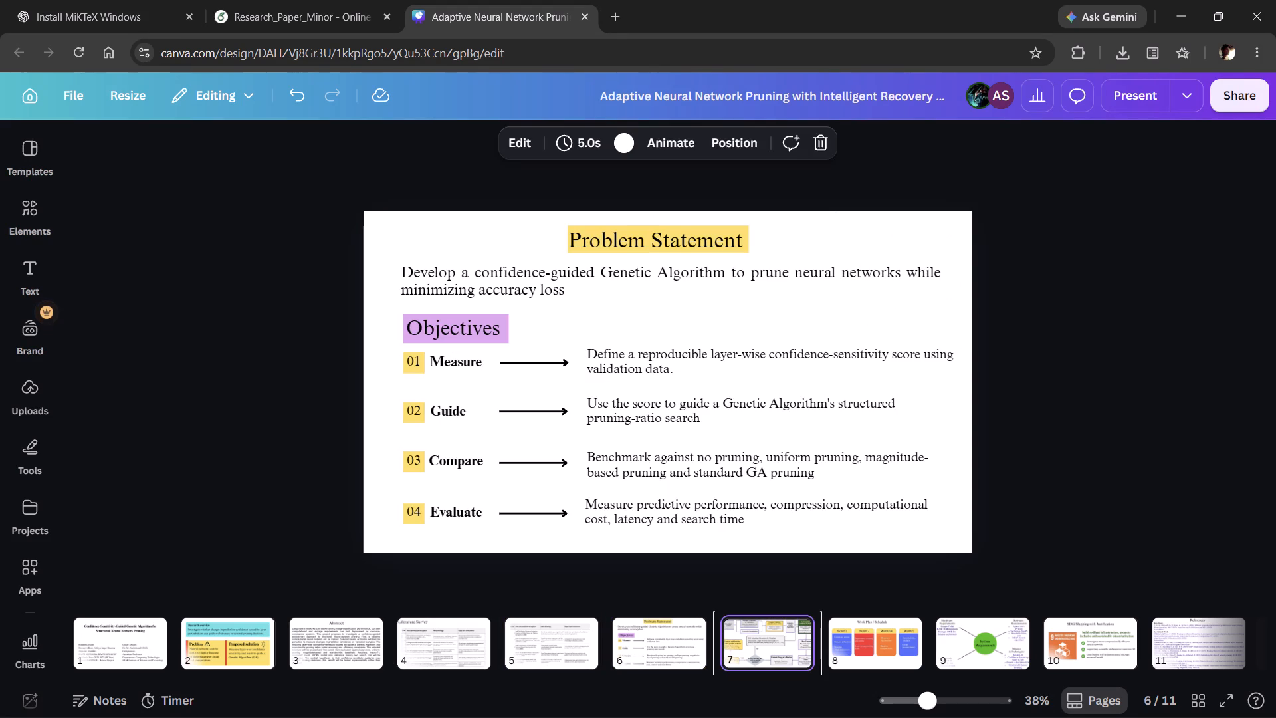
{"action": "key", "text": "Right"}
{"action": "key", "text": "Right"}
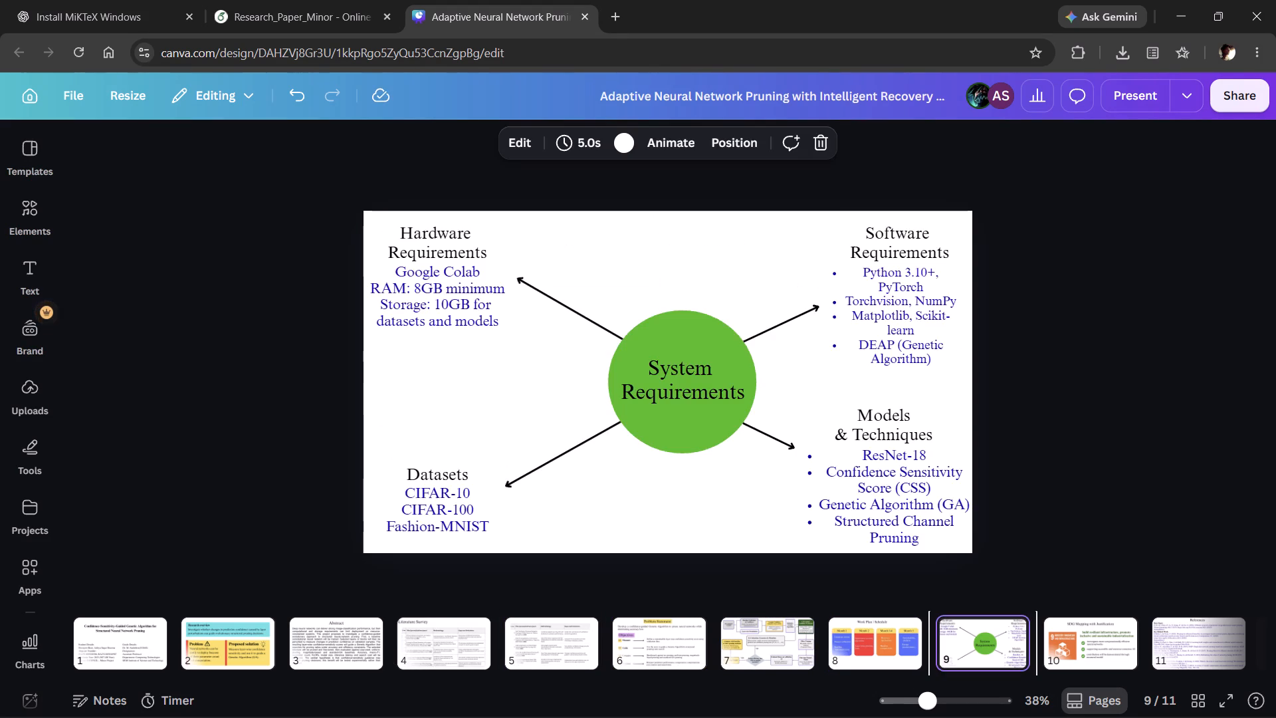
{"action": "key", "text": "Right"}
{"action": "key", "text": "Right"}
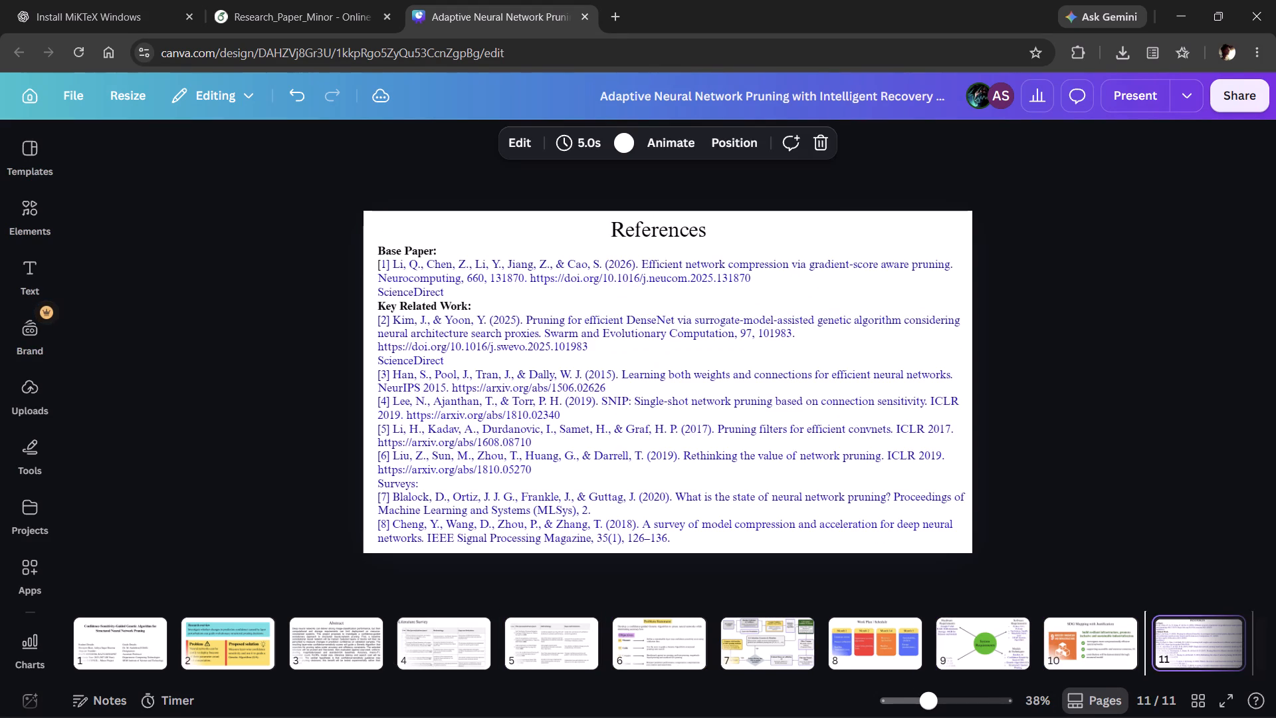
{"action": "key", "text": "Left"}
{"action": "key", "text": "Left"}
{"action": "key", "text": "Left"}
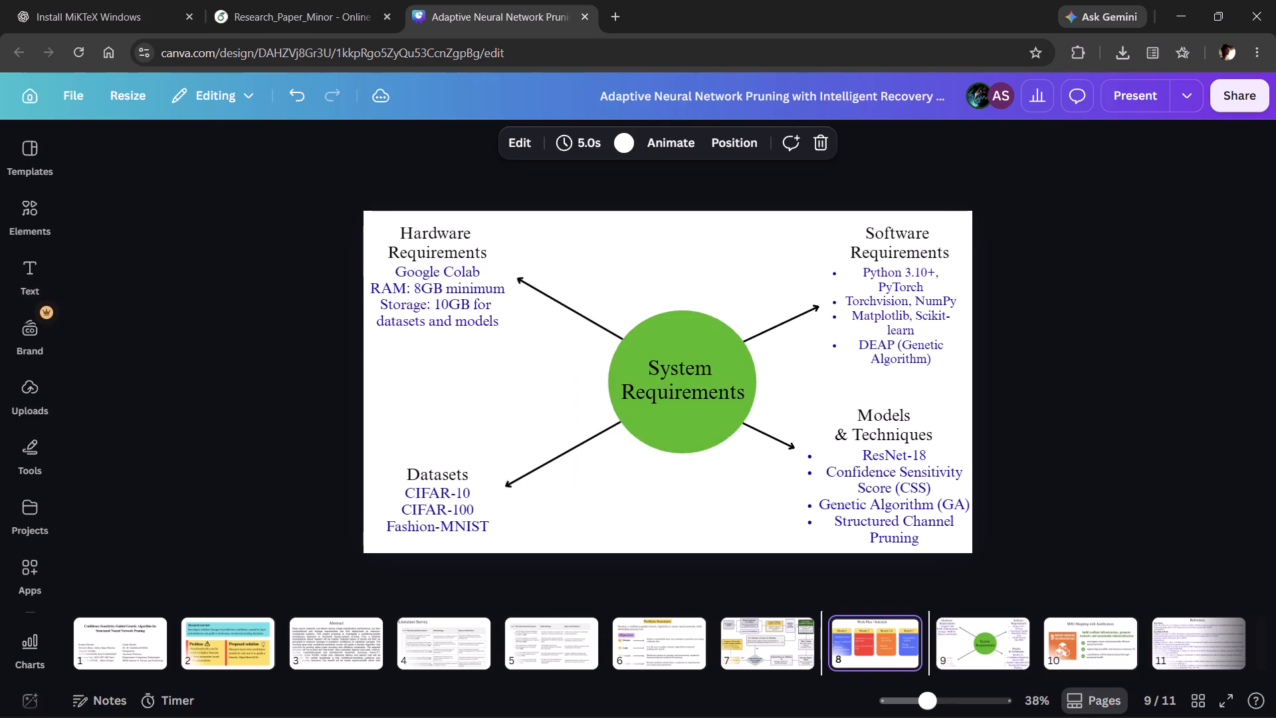
{"action": "key", "text": "Right"}
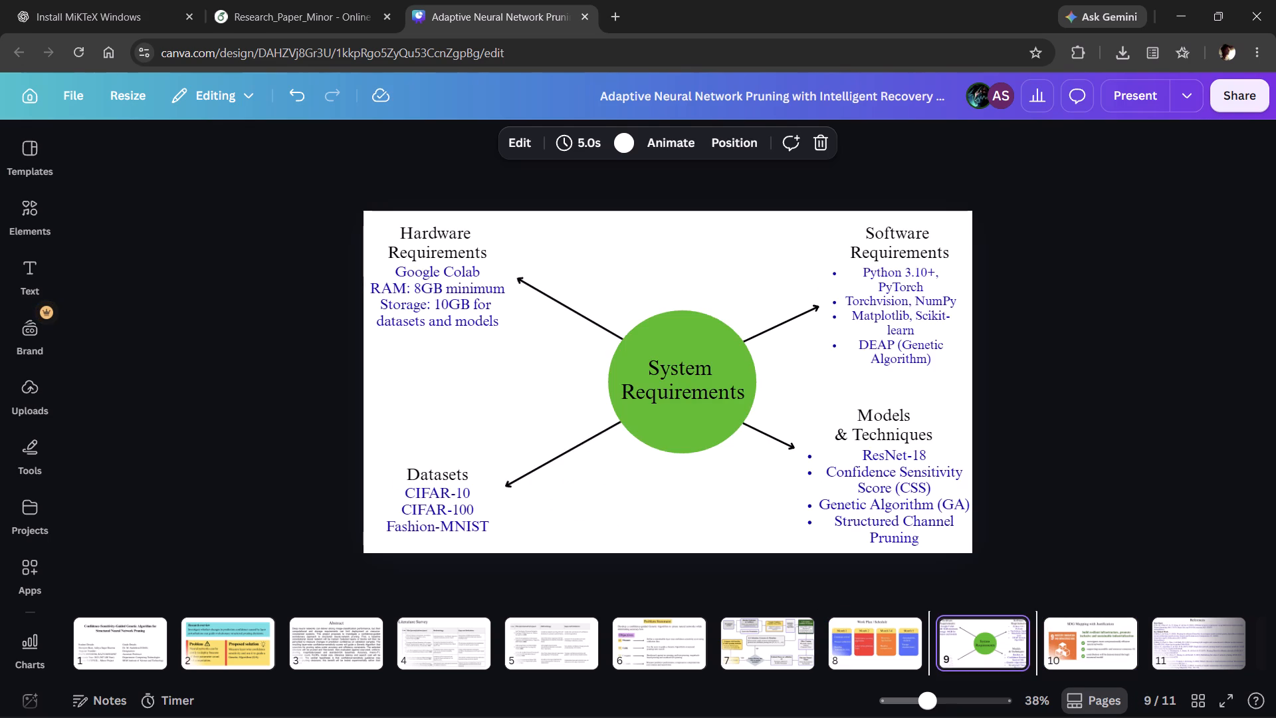
{"action": "key", "text": "Left"}
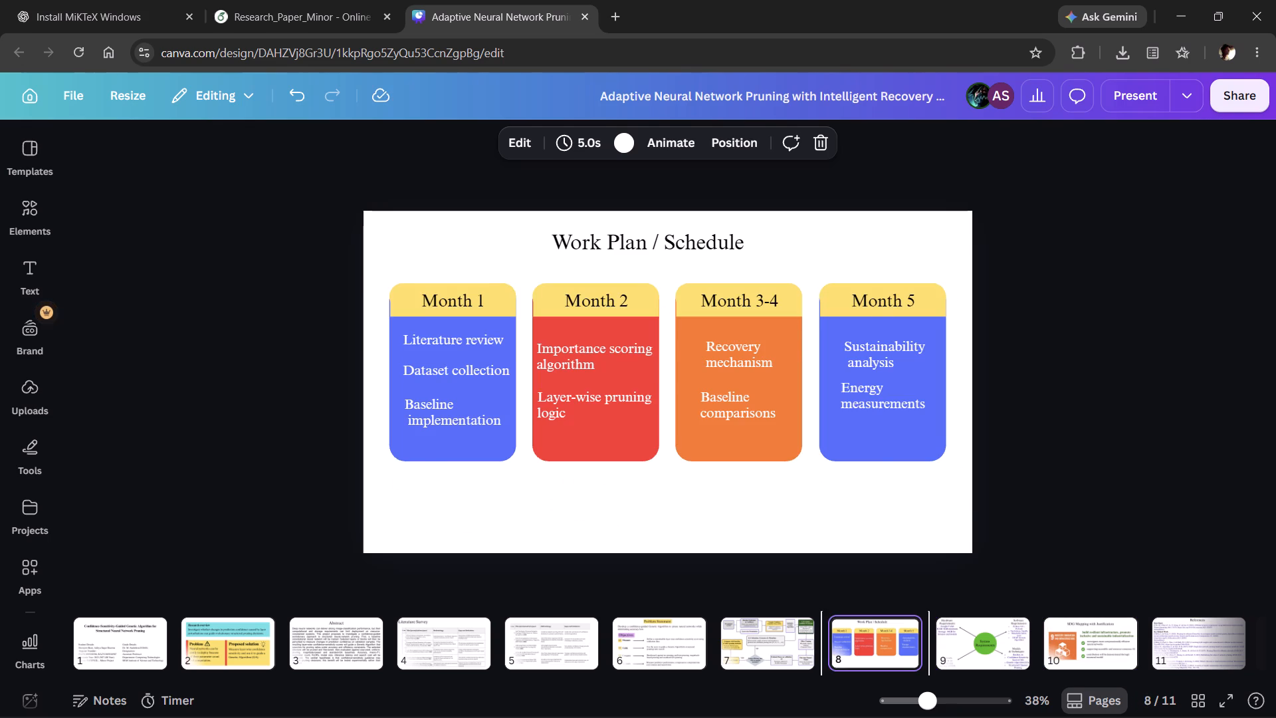
{"action": "key", "text": "Left"}
{"action": "key", "text": "Left"}
{"action": "key", "text": "Left"}
{"action": "key", "text": "Left"}
{"action": "key", "text": "Left"}
{"action": "key", "text": "Left"}
{"action": "key", "text": "Left"}
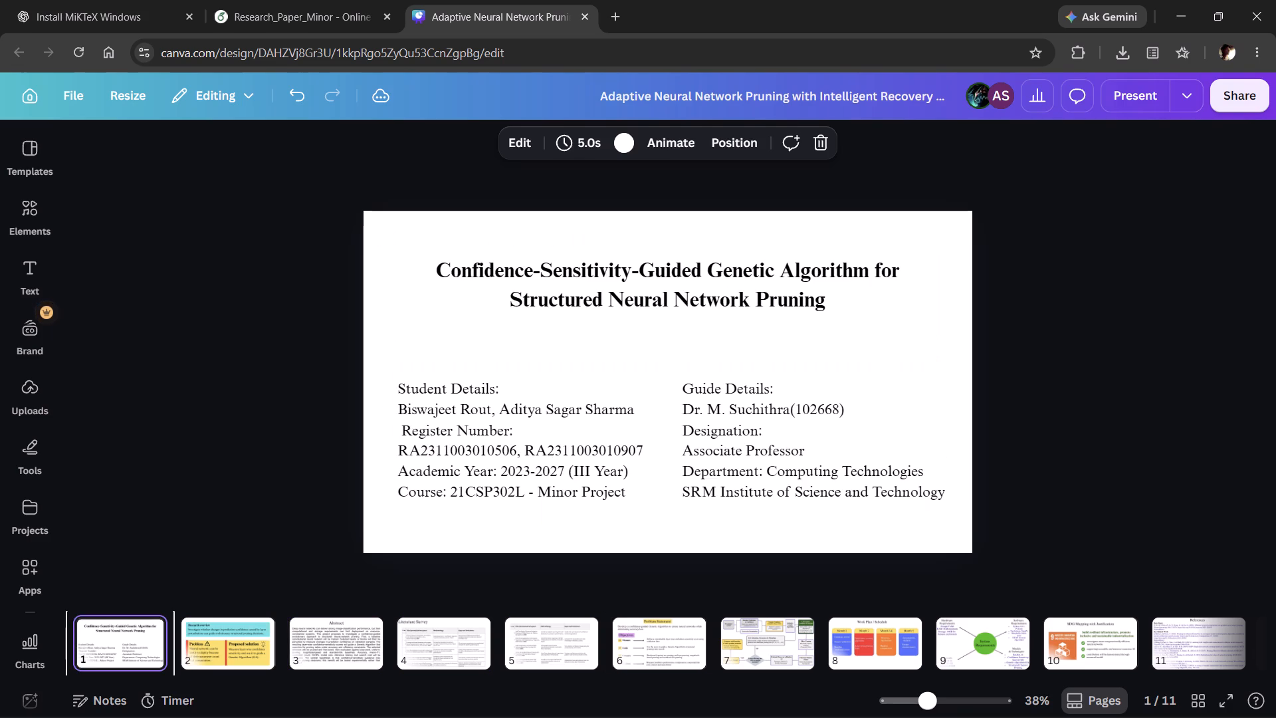
{"action": "key", "text": "Left"}
{"action": "key", "text": "Right"}
{"action": "key", "text": "Right"}
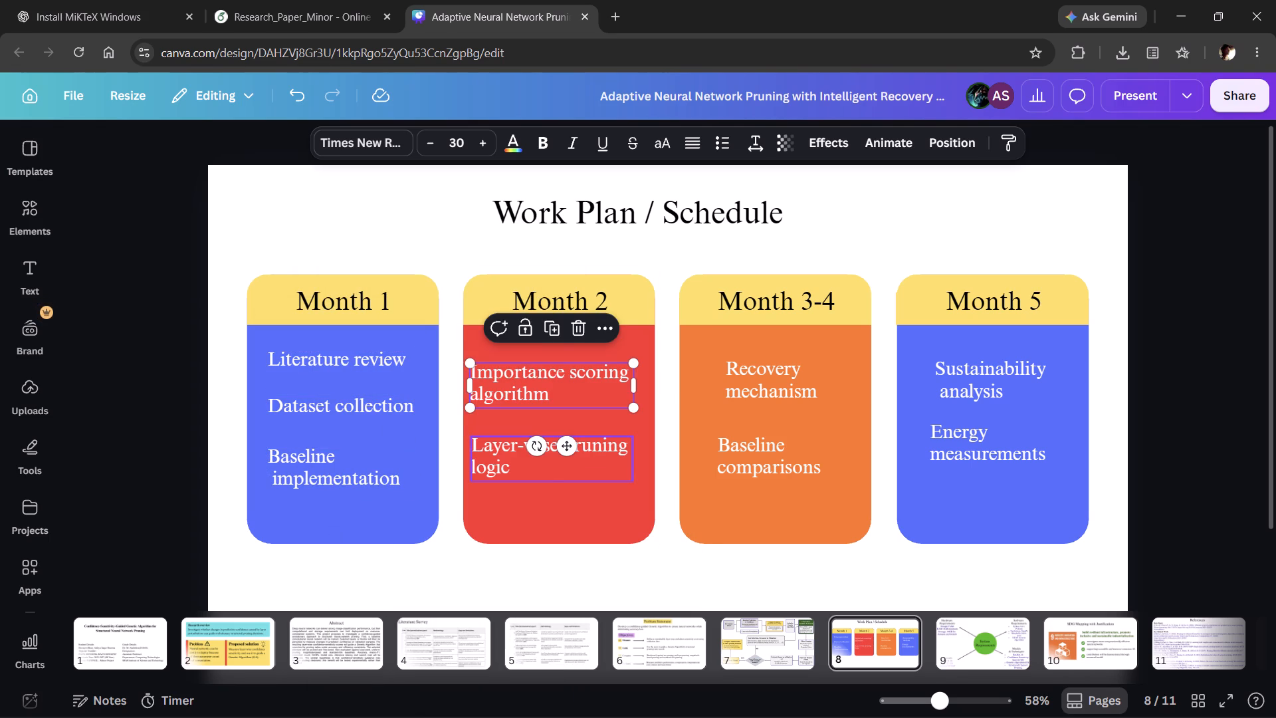
{"action": "left_click", "coordinate": [556, 446], "text": "shift"}
{"action": "right_click", "coordinate": [566, 446]}
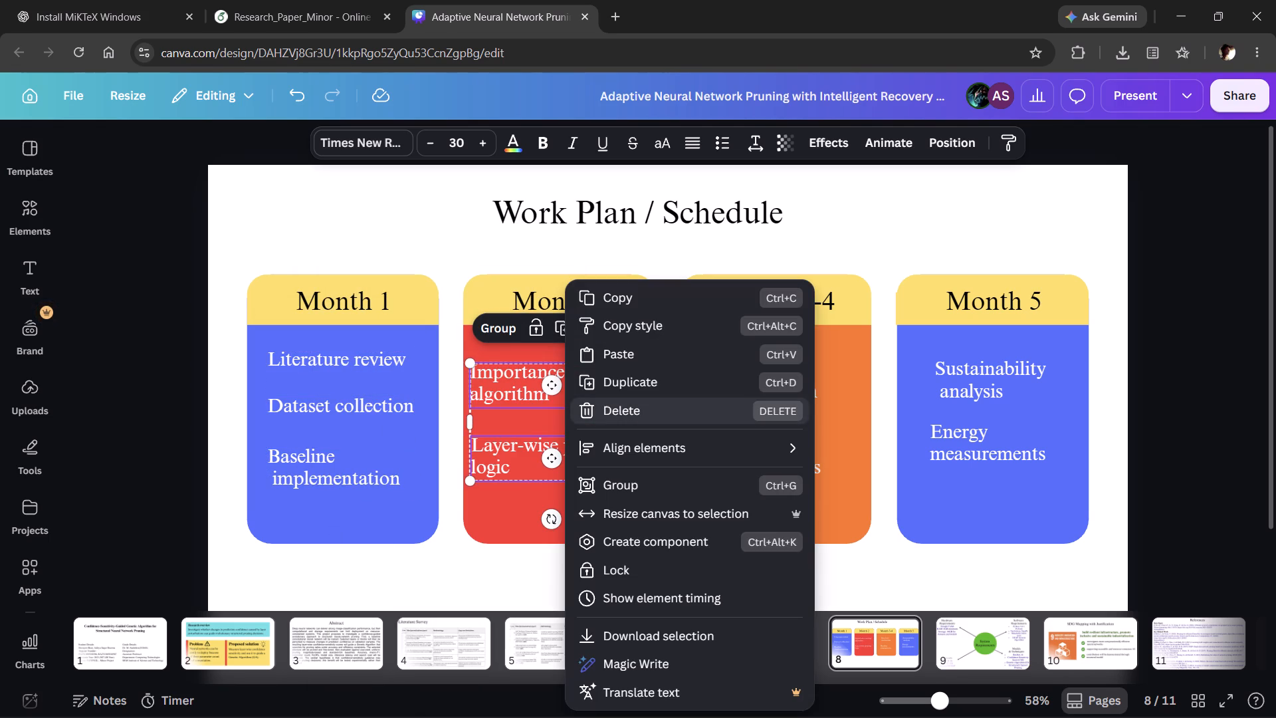
{"action": "left_click", "coordinate": [651, 447]}
{"action": "left_click", "coordinate": [830, 449]}
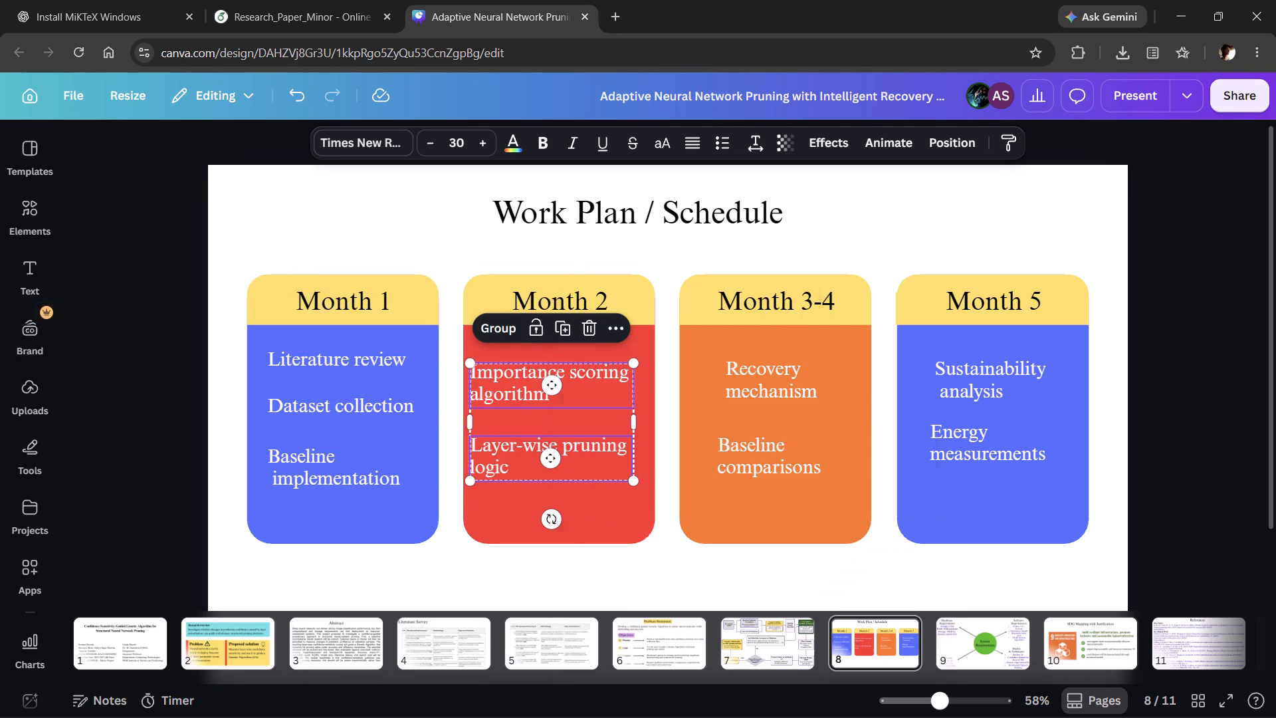
Nudge the two Month 2 task texts together slightly to the right within the red card.
{"action": "key", "text": "Right"}
{"action": "key", "text": "Right"}
{"action": "key", "text": "Right"}
{"action": "key", "text": "Right"}
{"action": "left_click", "coordinate": [672, 578]}
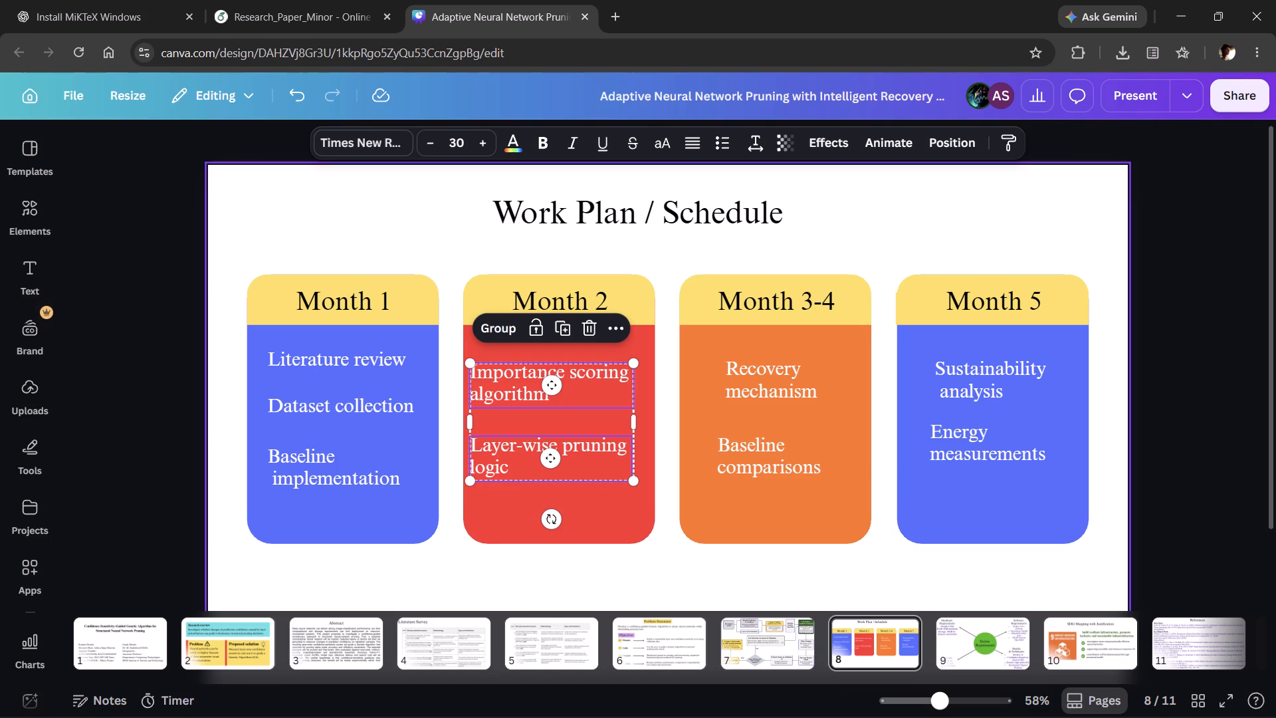
{"action": "left_click", "coordinate": [548, 392]}
{"action": "left_click", "coordinate": [556, 449], "text": "shift"}
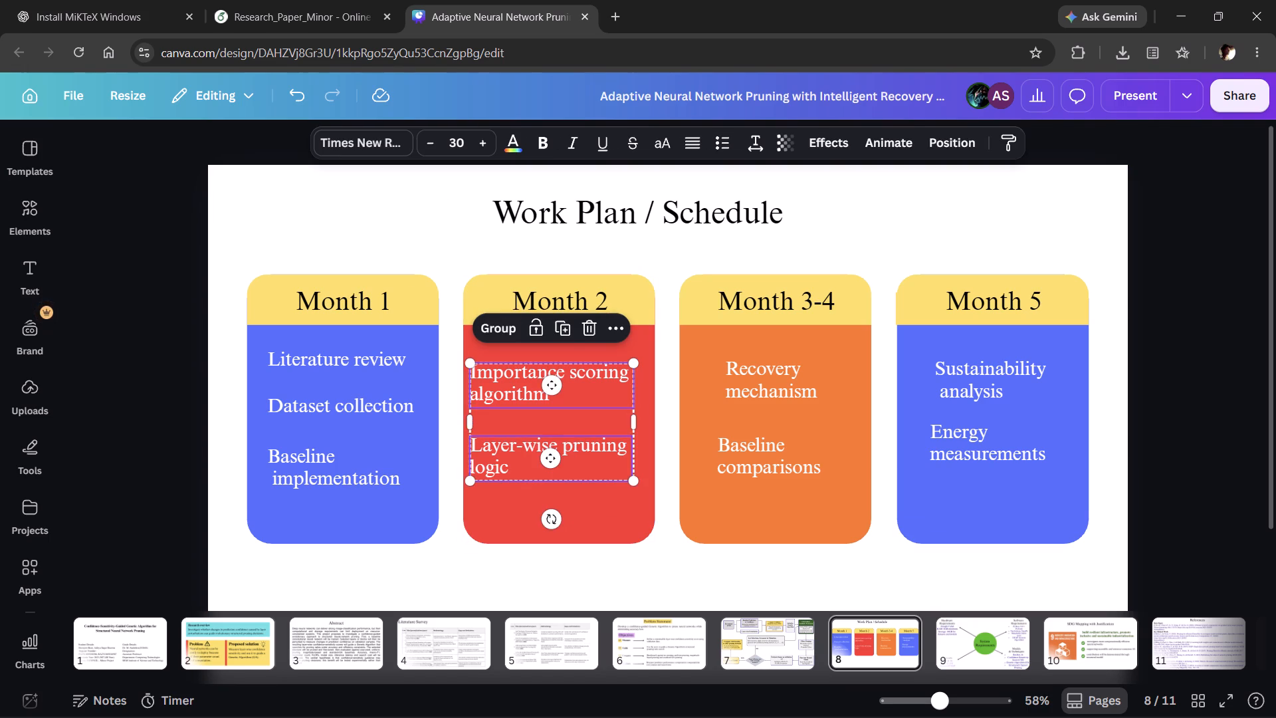
{"action": "key", "text": "Right"}
{"action": "key", "text": "Right"}
{"action": "key", "text": "Right"}
{"action": "key", "text": "Right"}
{"action": "key", "text": "Right"}
{"action": "key", "text": "Right"}
{"action": "key", "text": "Right"}
{"action": "key", "text": "Right"}
{"action": "key", "text": "Right"}
{"action": "key", "text": "Right"}
{"action": "key", "text": "Right"}
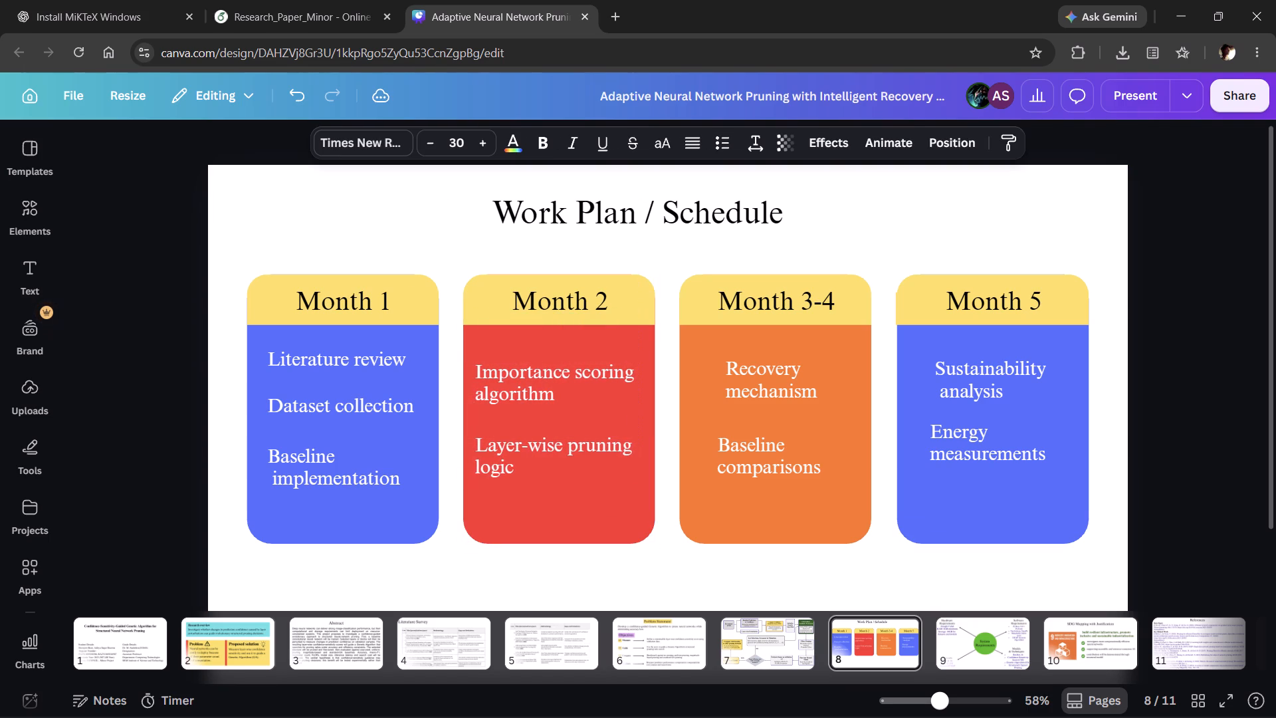
Align the Recovery mechanism and Baseline comparisons texts in the Month 3-4 card to their left edges.
{"action": "left_click", "coordinate": [811, 379]}
{"action": "left_click", "coordinate": [794, 470], "text": "shift"}
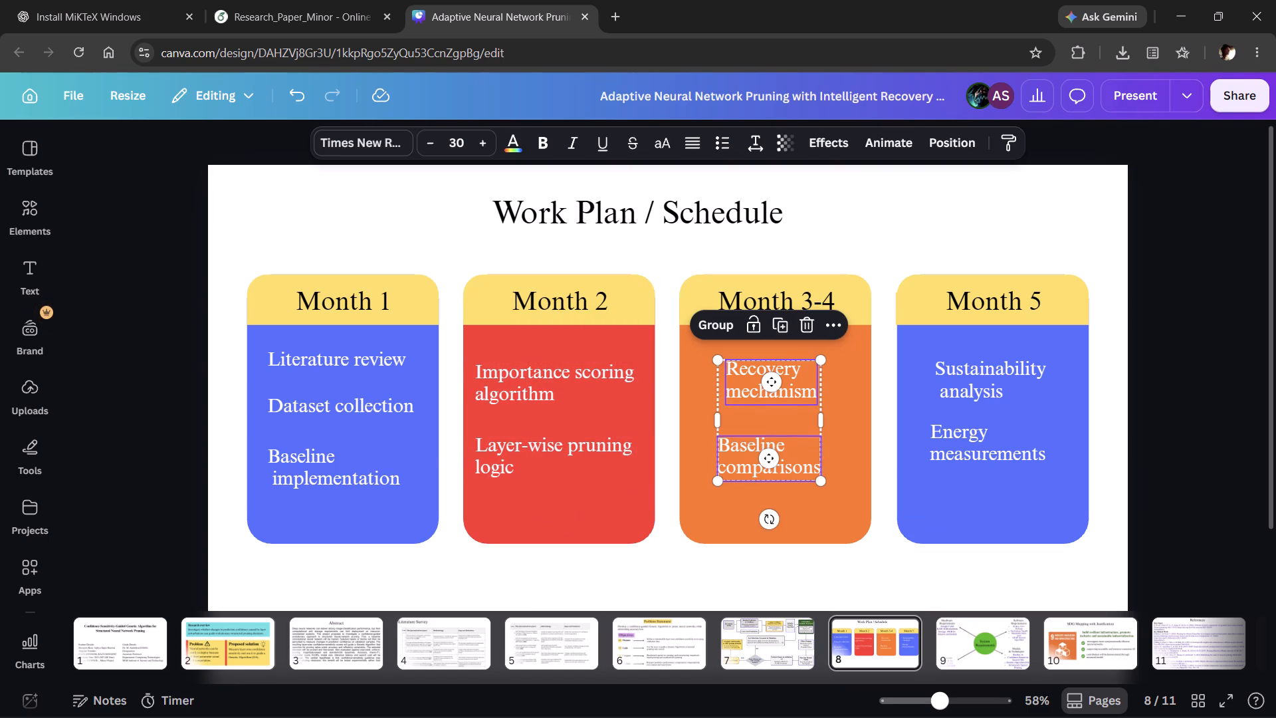
{"action": "left_click", "coordinate": [829, 323]}
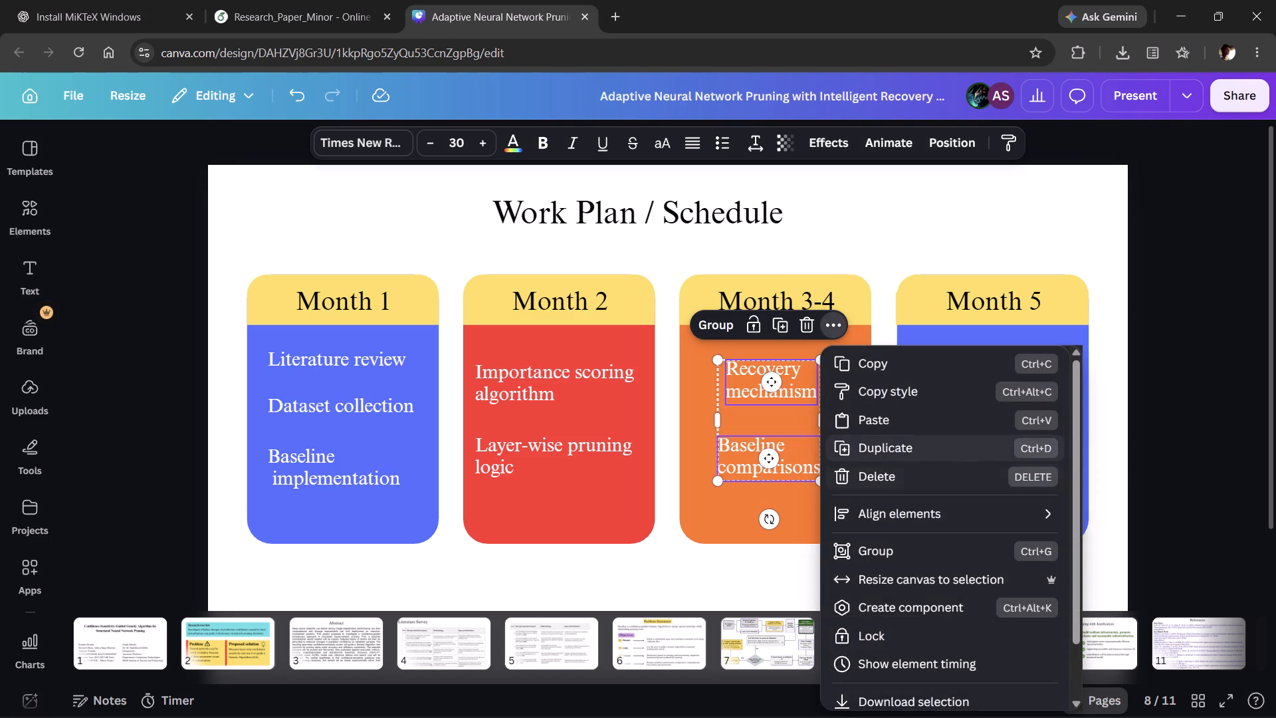
{"action": "left_click", "coordinate": [890, 506]}
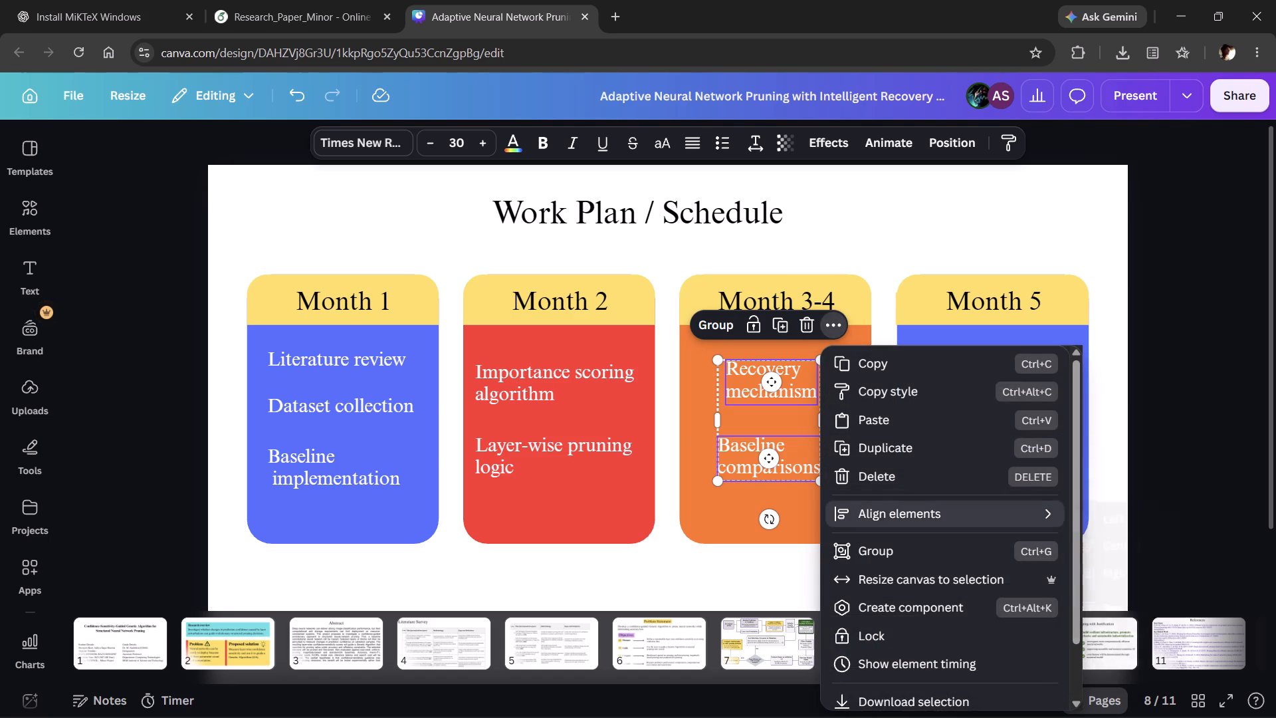
{"action": "left_click", "coordinate": [958, 501]}
{"action": "left_click", "coordinate": [1089, 514]}
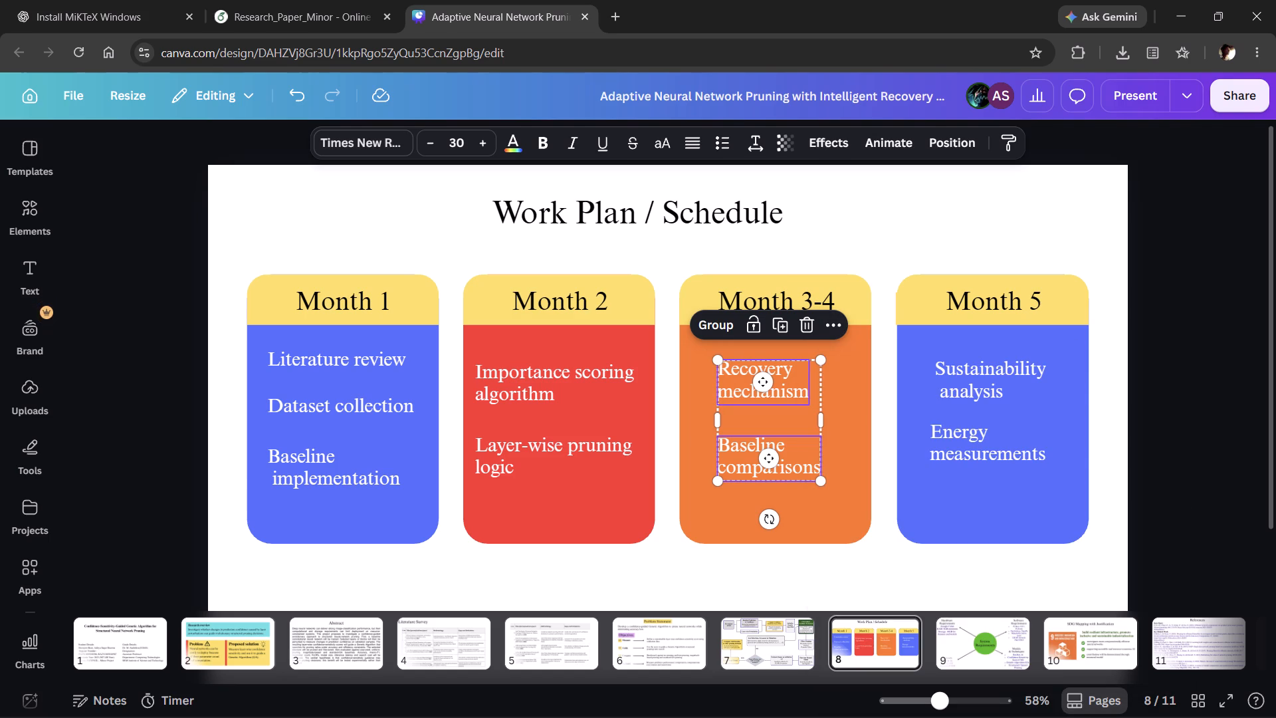
Widen the two Month 3-4 text boxes together on both sides, shifting their text closer to the card's left edge.
{"action": "left_click_drag", "start_coordinate": [815, 419], "coordinate": [833, 419]}
{"action": "left_click_drag", "start_coordinate": [833, 419], "coordinate": [847, 419]}
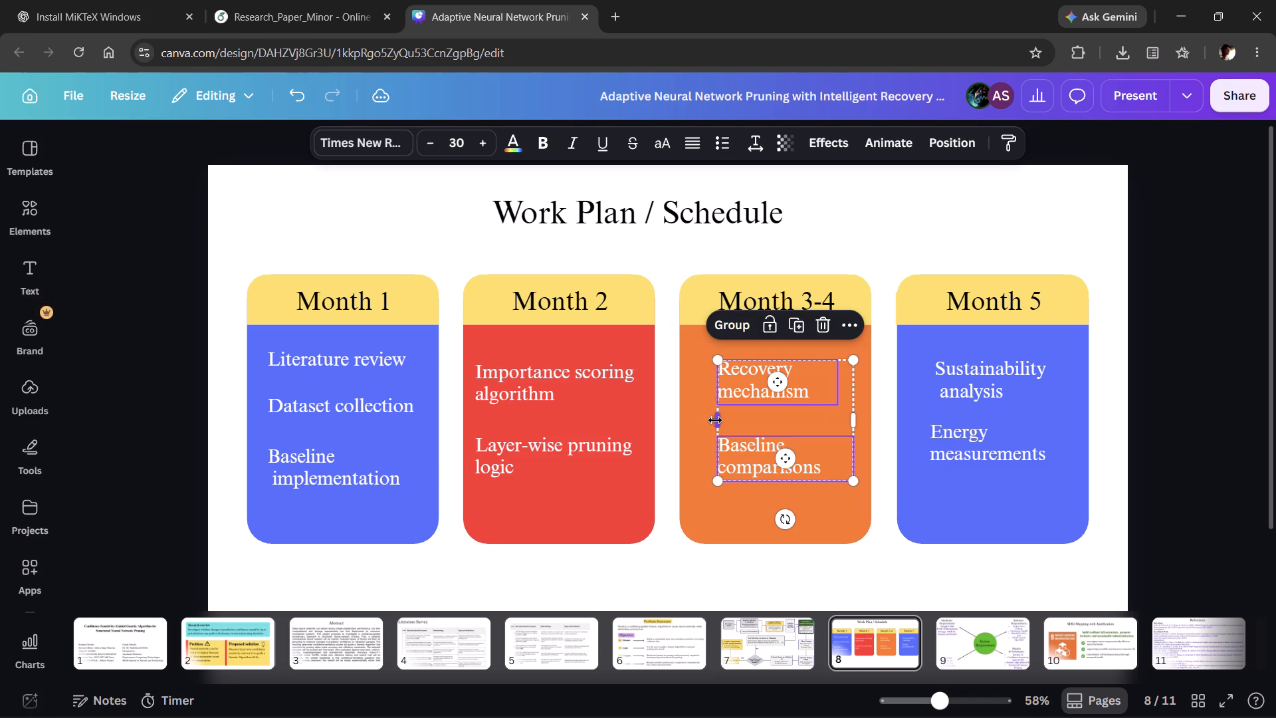
{"action": "left_click_drag", "start_coordinate": [715, 420], "coordinate": [694, 419]}
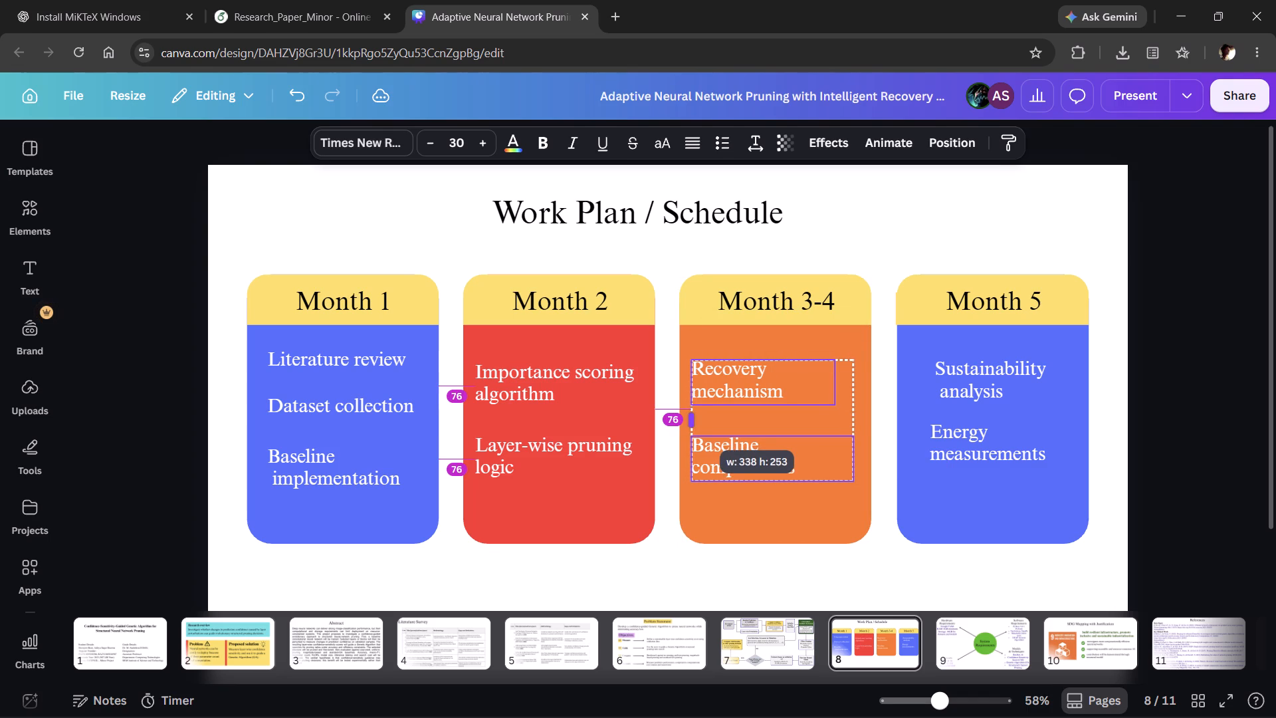
{"action": "left_click_drag", "start_coordinate": [694, 419], "coordinate": [697, 419]}
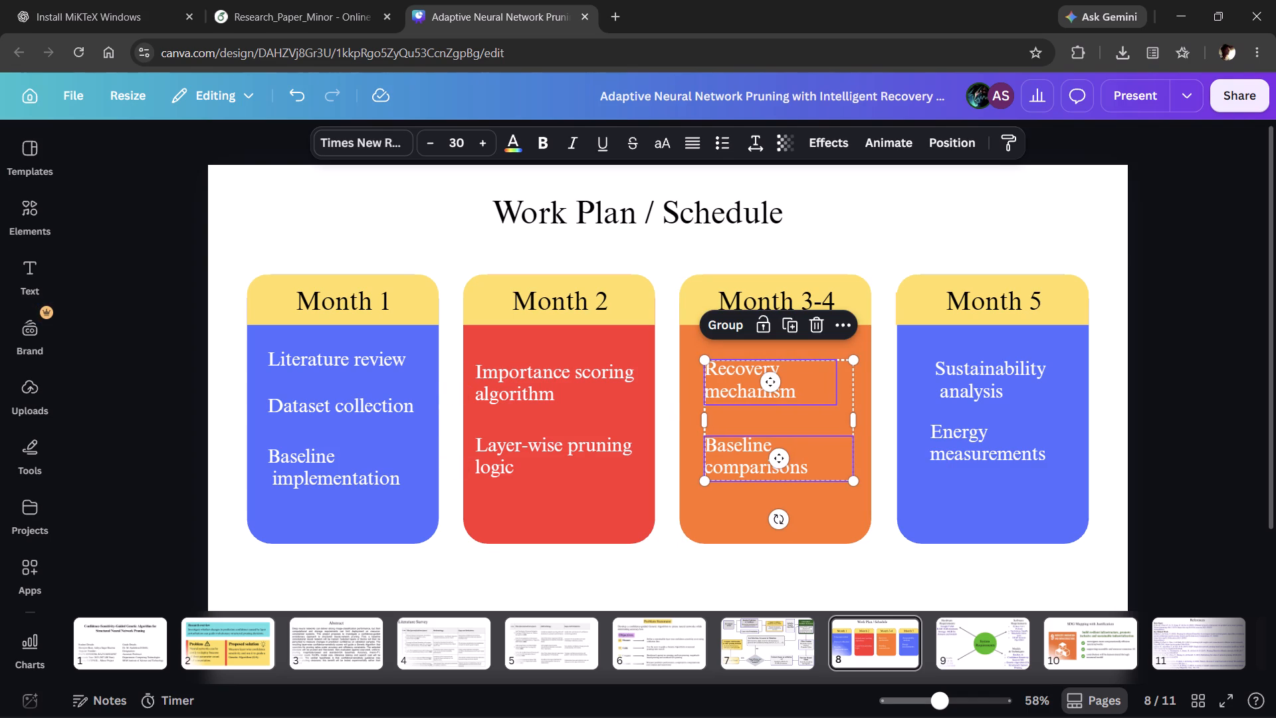
Widen the Recovery mechanism text box to match the width of the Baseline comparisons box in the Month 3-4 card.
{"action": "left_click", "coordinate": [803, 384]}
{"action": "left_click", "coordinate": [903, 572]}
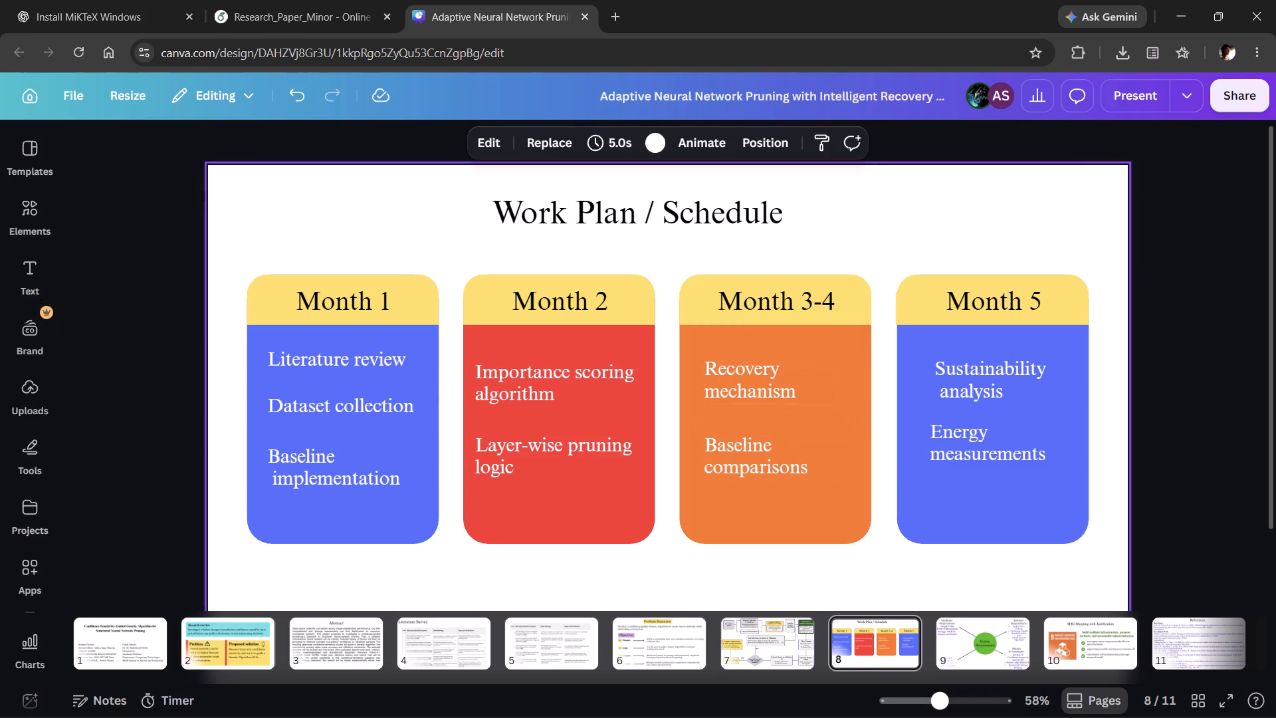
{"action": "left_click", "coordinate": [782, 388]}
{"action": "left_click_drag", "start_coordinate": [843, 383], "coordinate": [848, 383]}
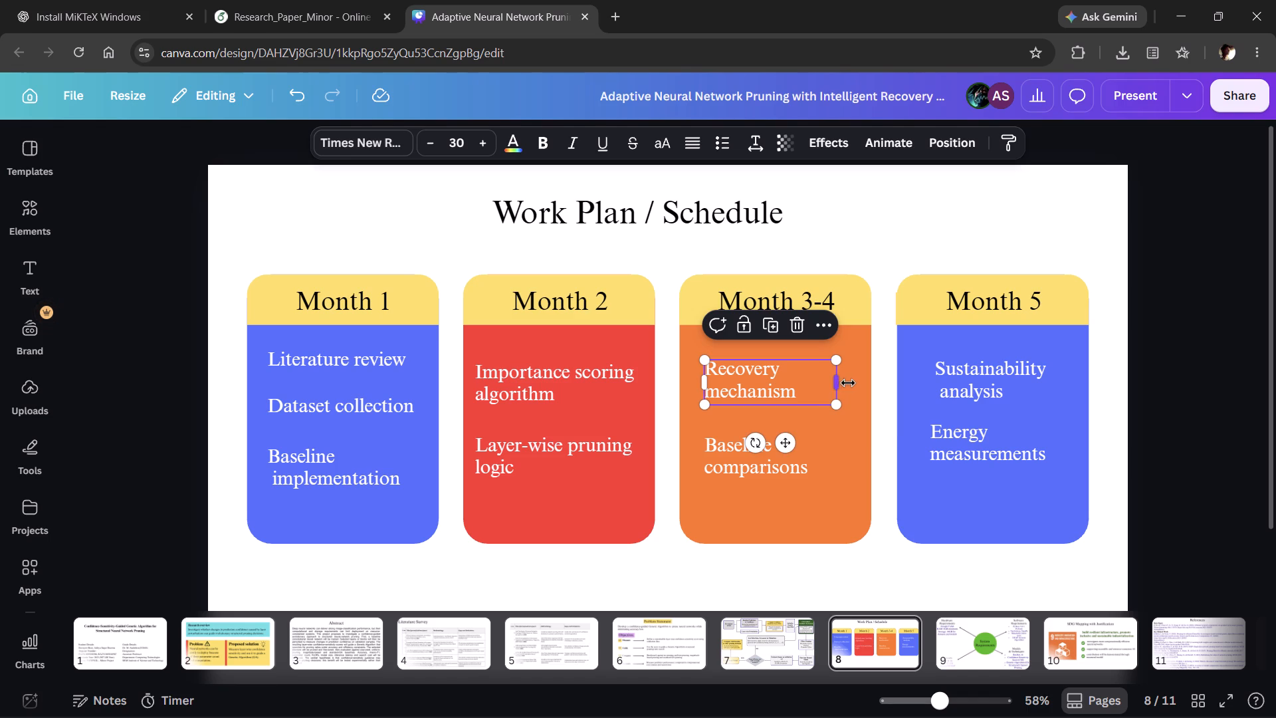
{"action": "left_click_drag", "start_coordinate": [848, 383], "coordinate": [859, 380]}
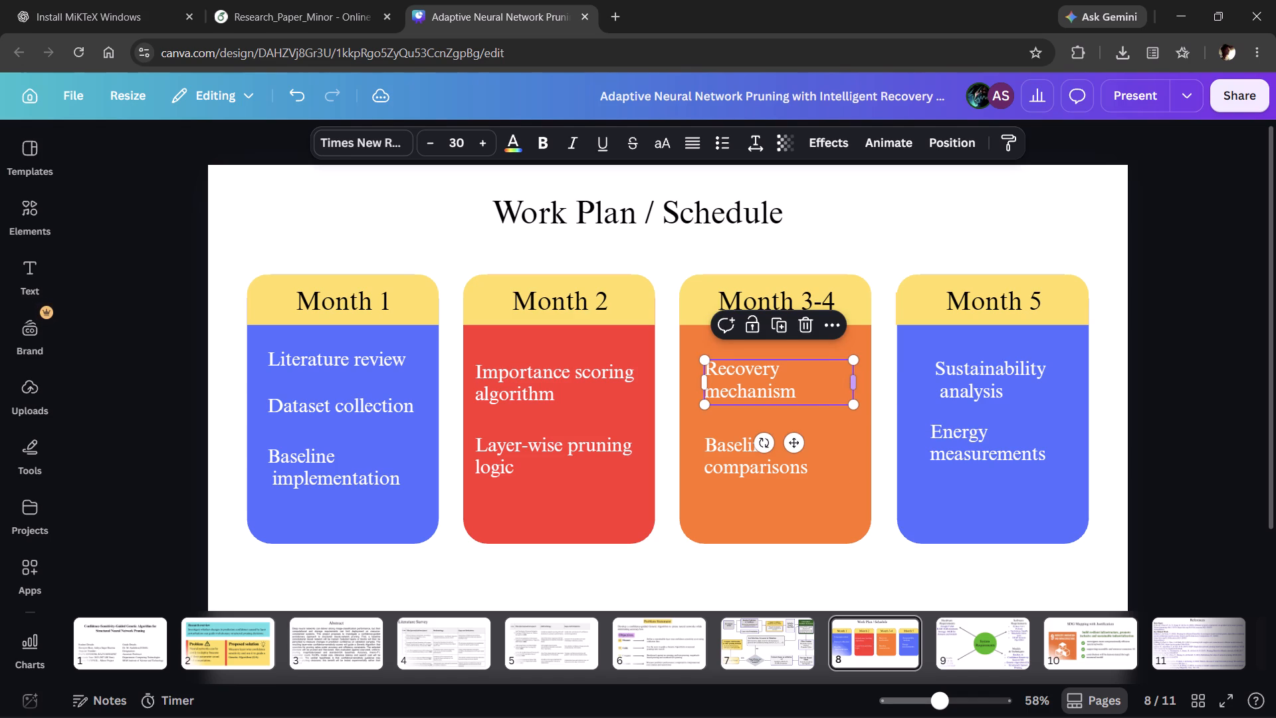
{"action": "left_click", "coordinate": [870, 574]}
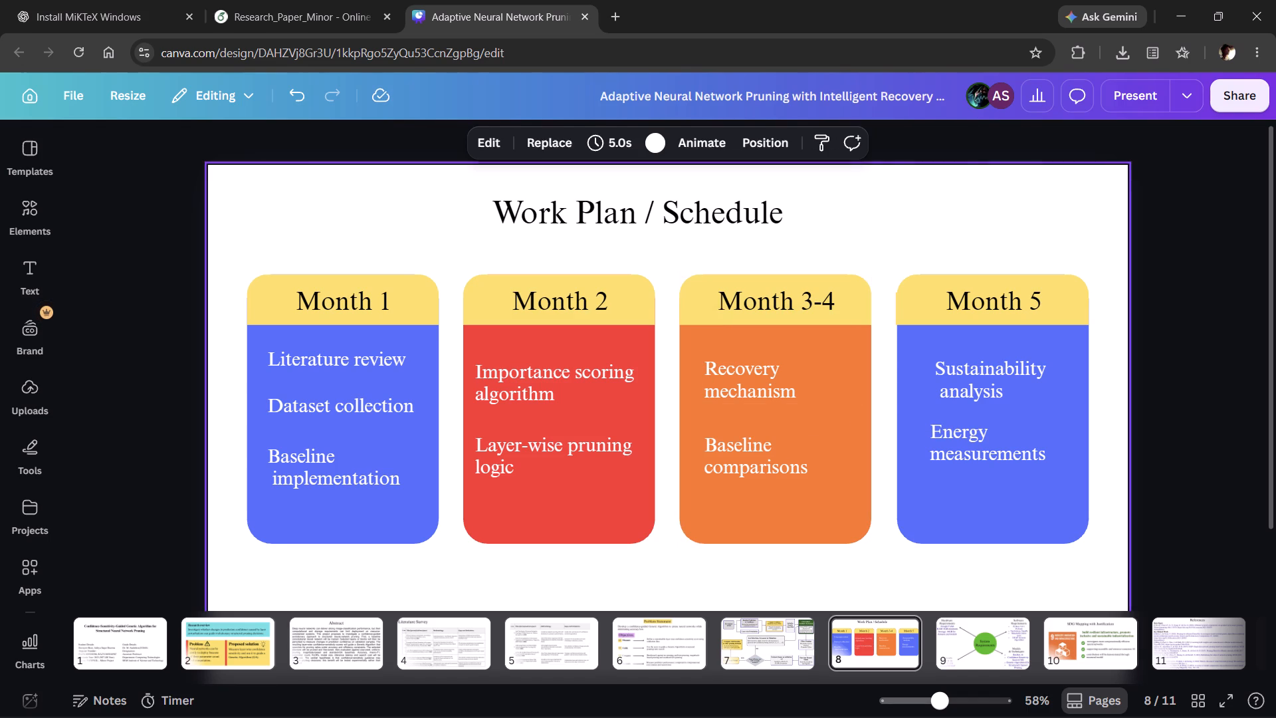
Widen the Baseline implementation text box in the Month 1 card to match the width of the Dataset collection text.
{"action": "left_click", "coordinate": [362, 354]}
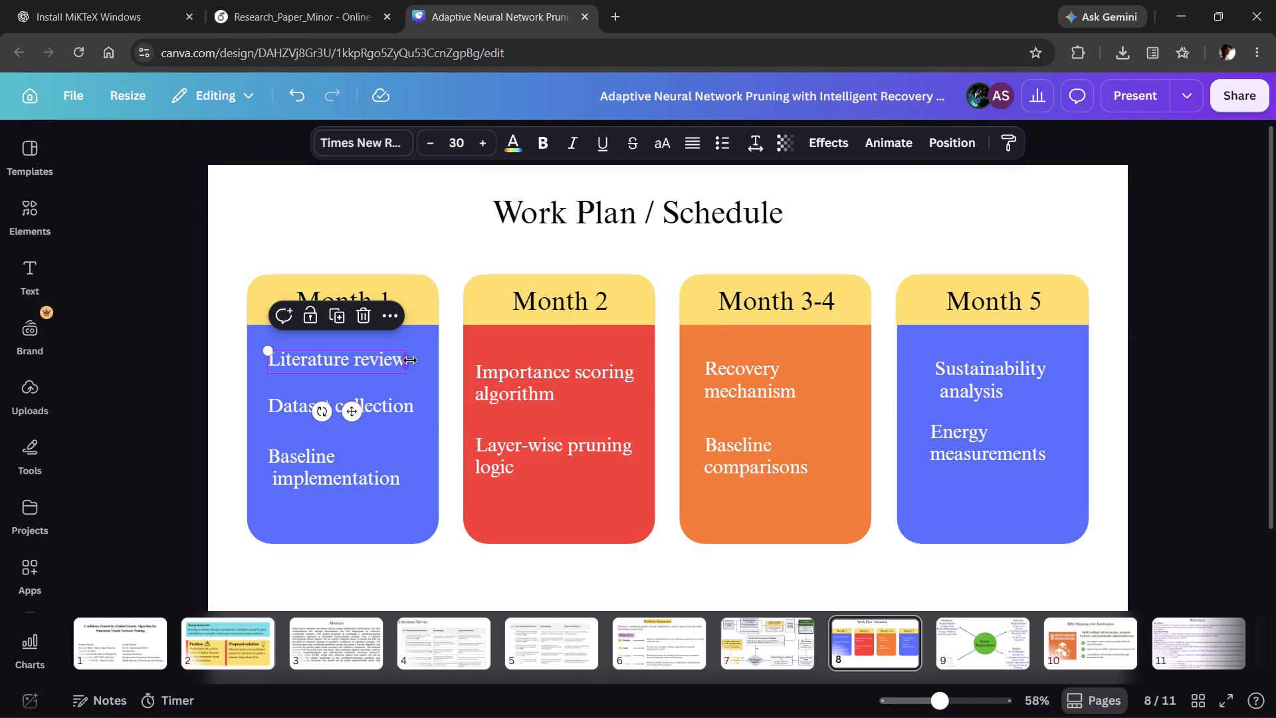
{"action": "left_click", "coordinate": [410, 360]}
{"action": "left_click", "coordinate": [386, 414]}
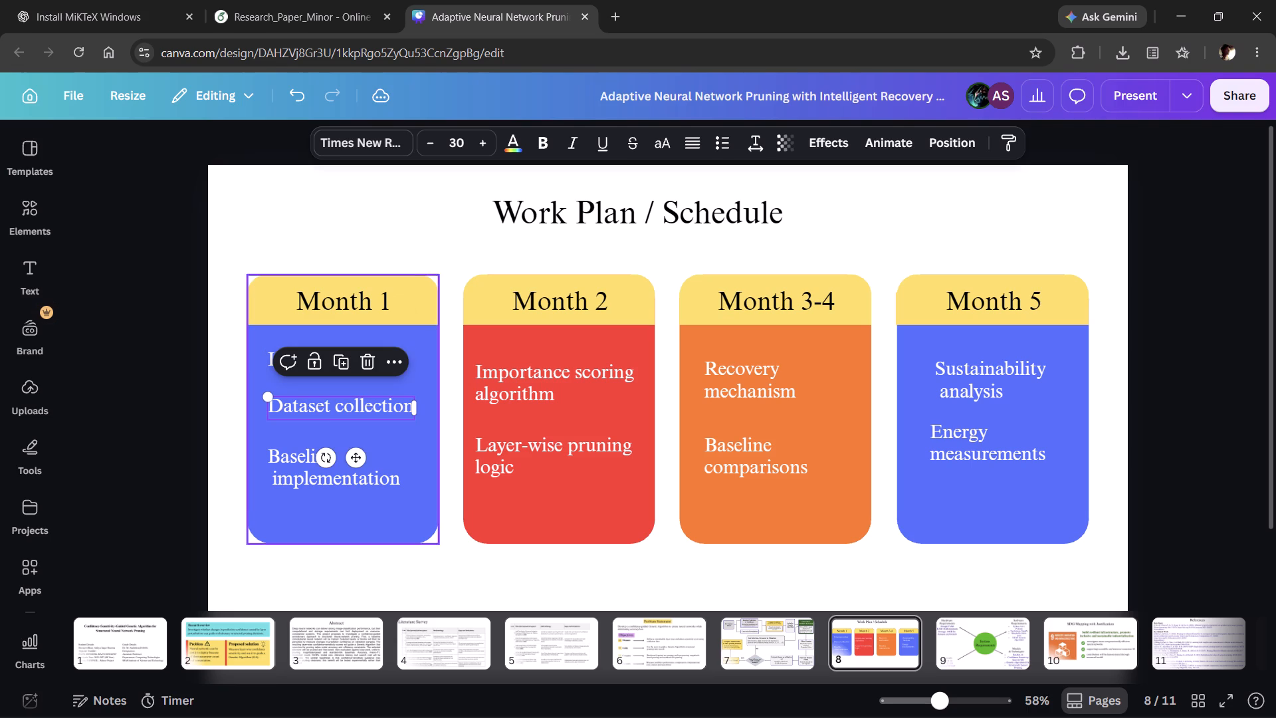
{"action": "left_click", "coordinate": [367, 459]}
{"action": "left_click_drag", "start_coordinate": [402, 465], "coordinate": [409, 463]}
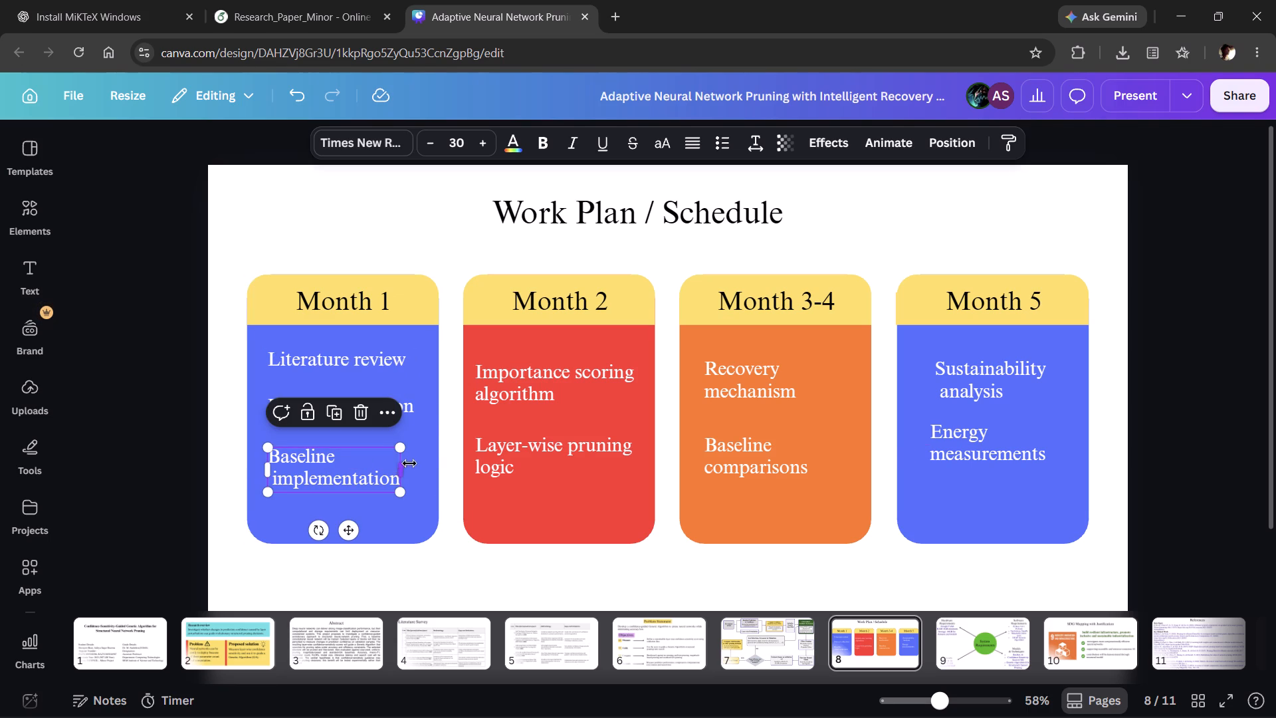
{"action": "left_click_drag", "start_coordinate": [409, 463], "coordinate": [413, 463]}
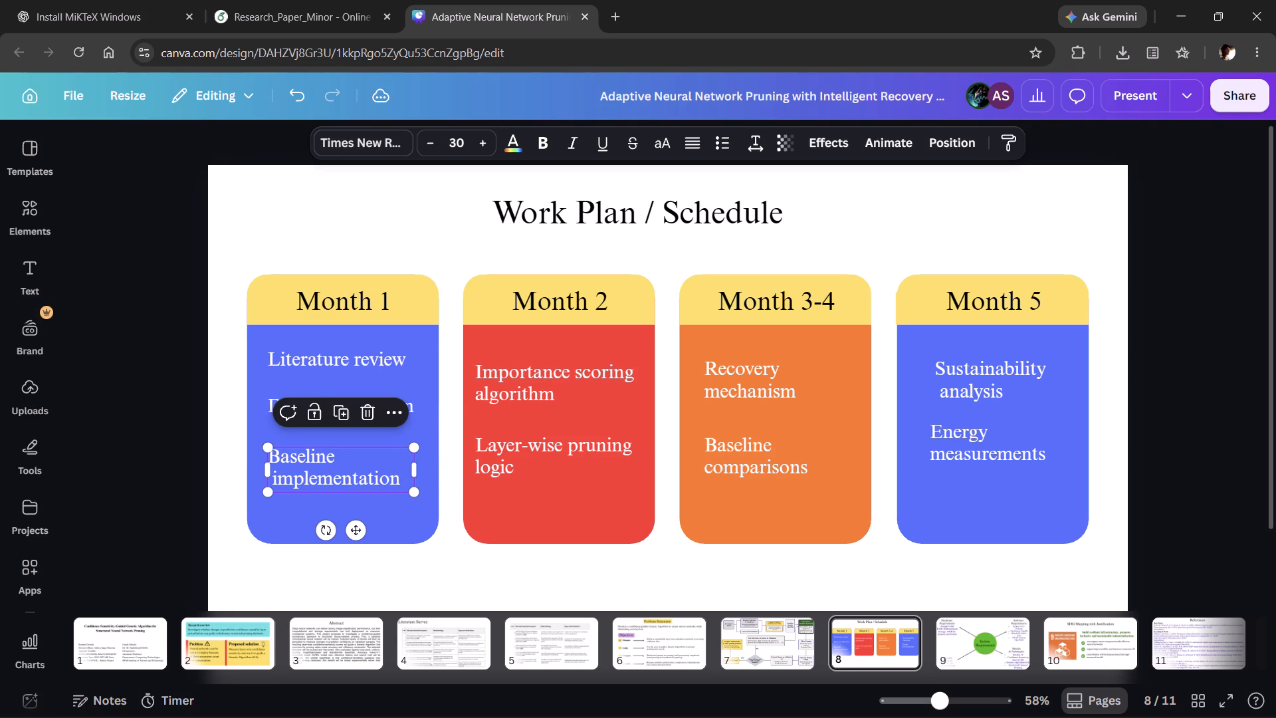
Remove the stray indentation before "implementation" in the Month 1 card, keeping a single space after "Baseline".
{"action": "double_click", "coordinate": [328, 459]}
{"action": "left_click", "coordinate": [347, 459]}
{"action": "key", "text": "Right"}
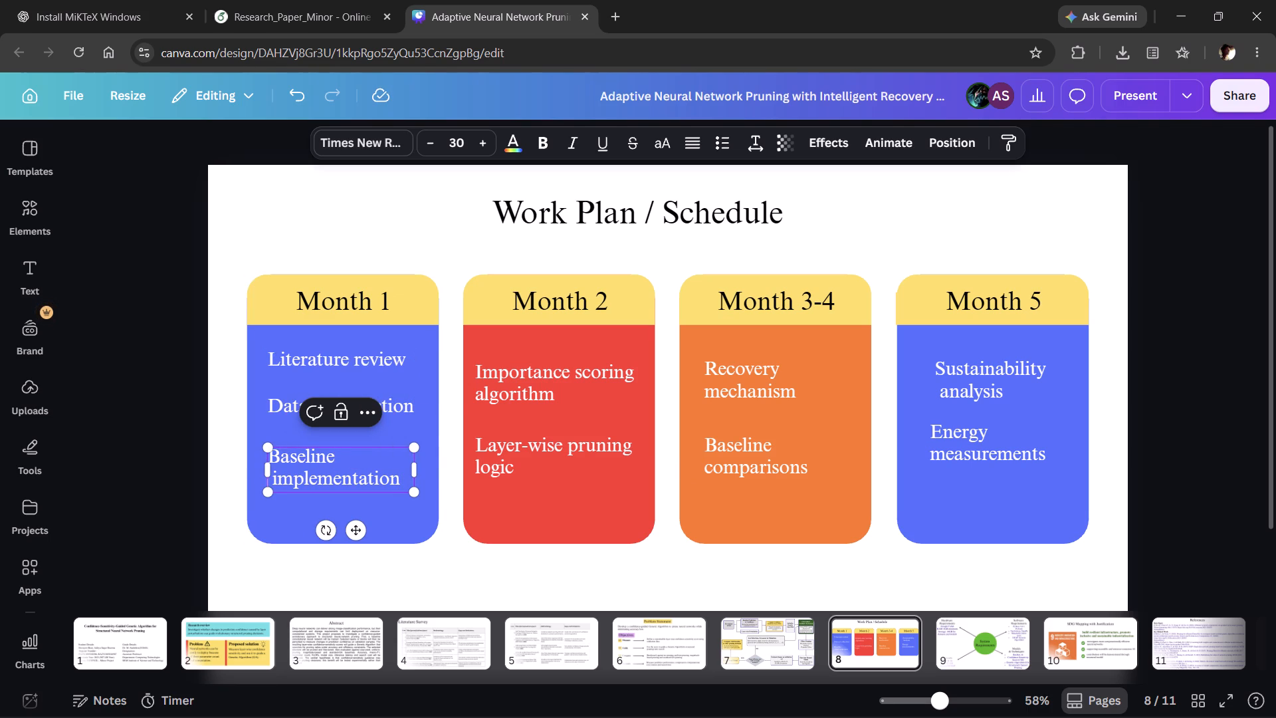
{"action": "key", "text": "Right"}
{"action": "key", "text": "BackSpace"}
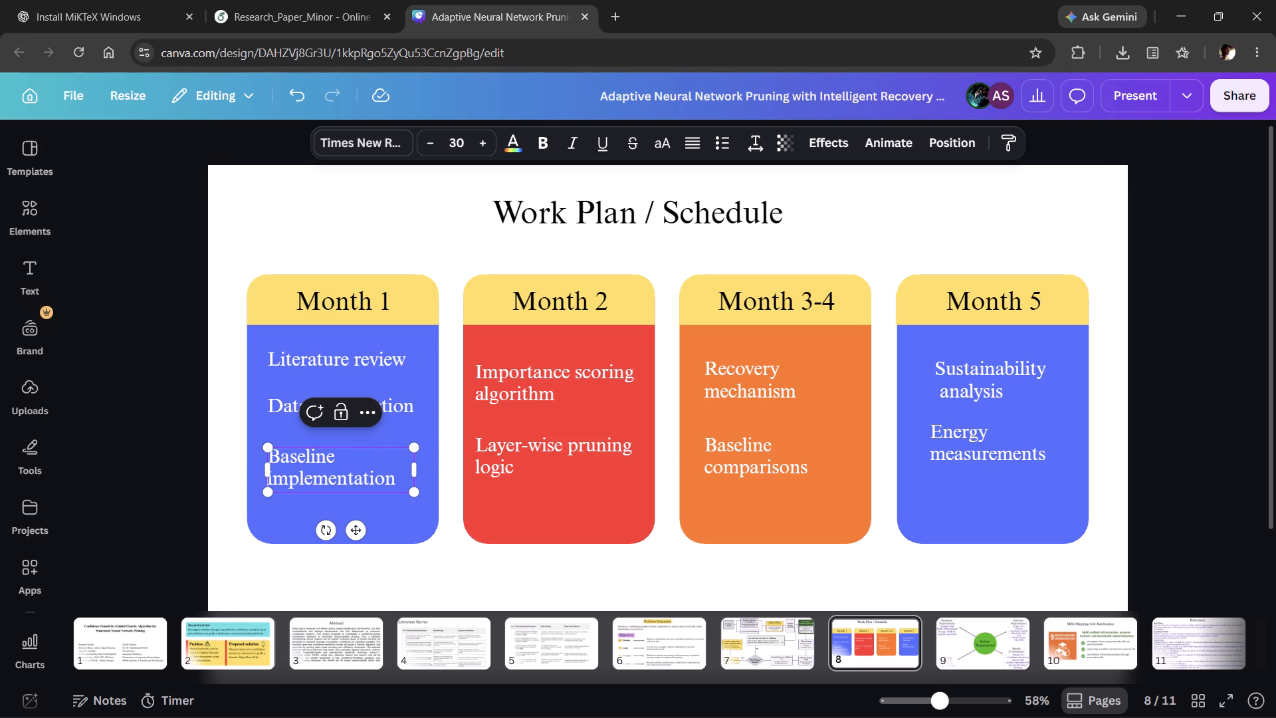
{"action": "key", "text": "BackSpace"}
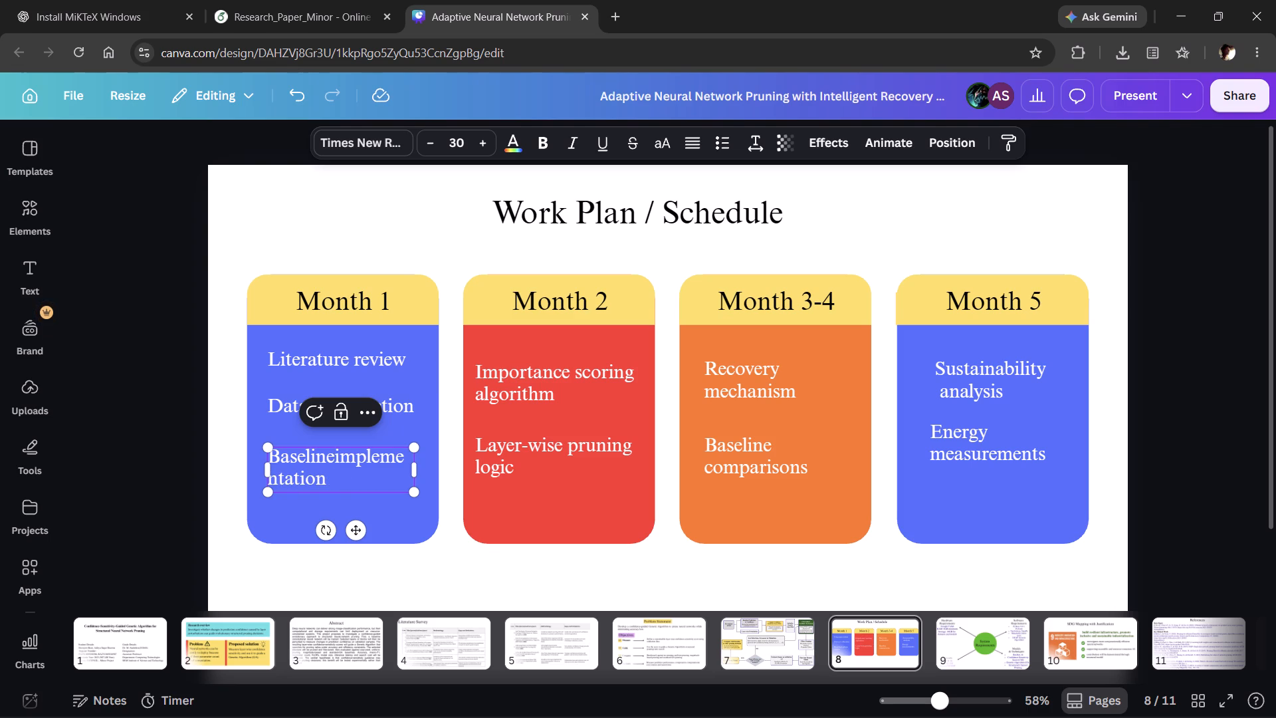
{"action": "key", "text": "space"}
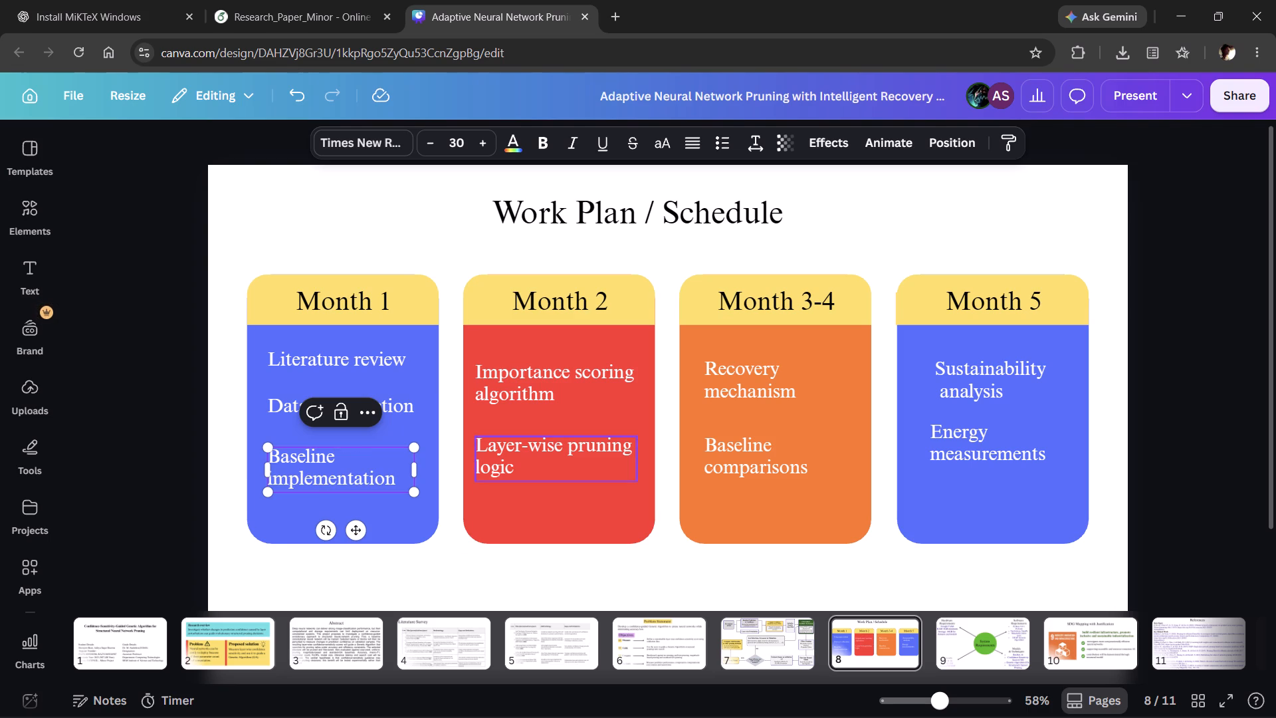
Align the Sustainability analysis and Energy measurements texts in the Month 5 card to their left edges.
{"action": "left_click", "coordinate": [951, 389]}
{"action": "left_click", "coordinate": [951, 431]}
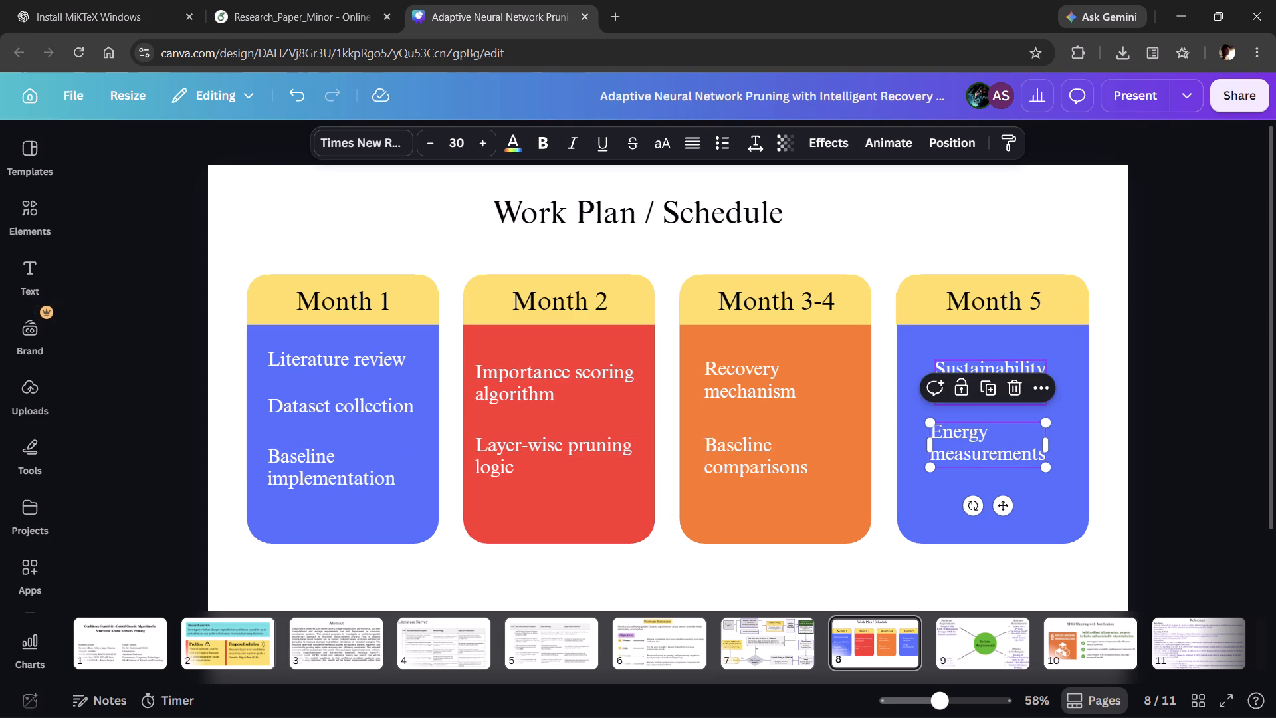
{"action": "left_click", "coordinate": [949, 366], "text": "shift"}
{"action": "right_click", "coordinate": [949, 366]}
{"action": "left_click", "coordinate": [1119, 439]}
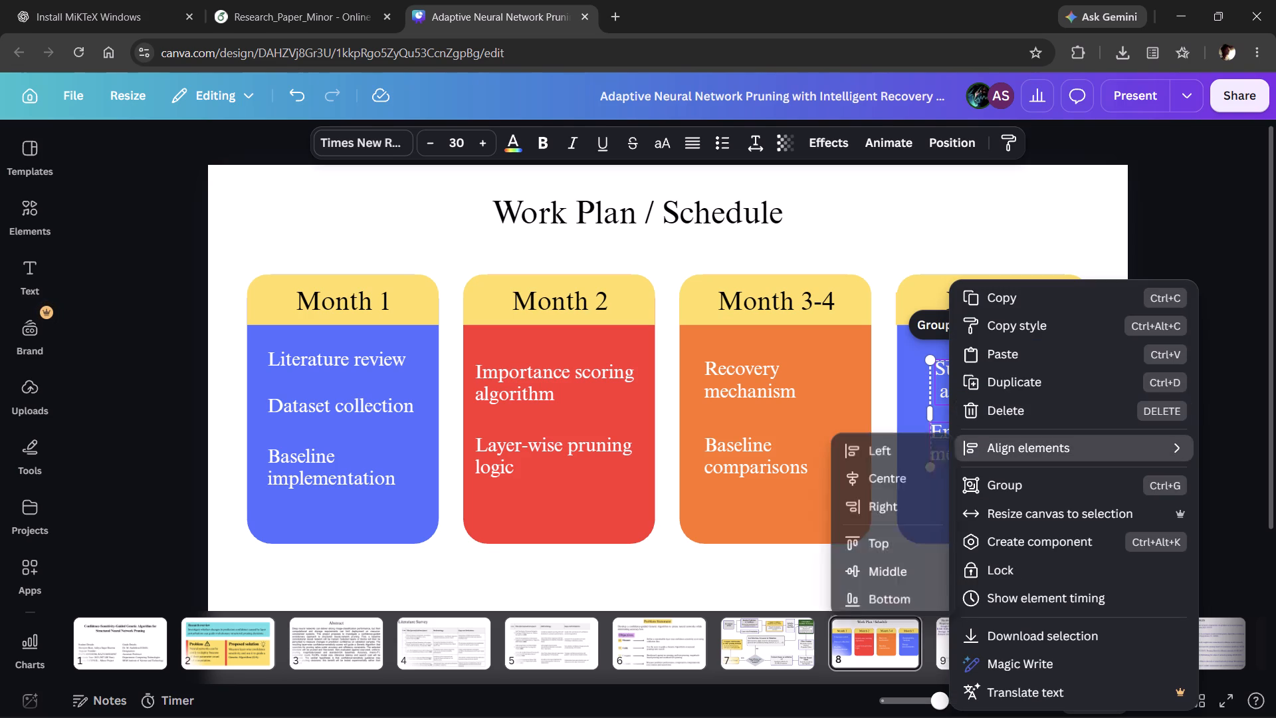
{"action": "left_click", "coordinate": [905, 455]}
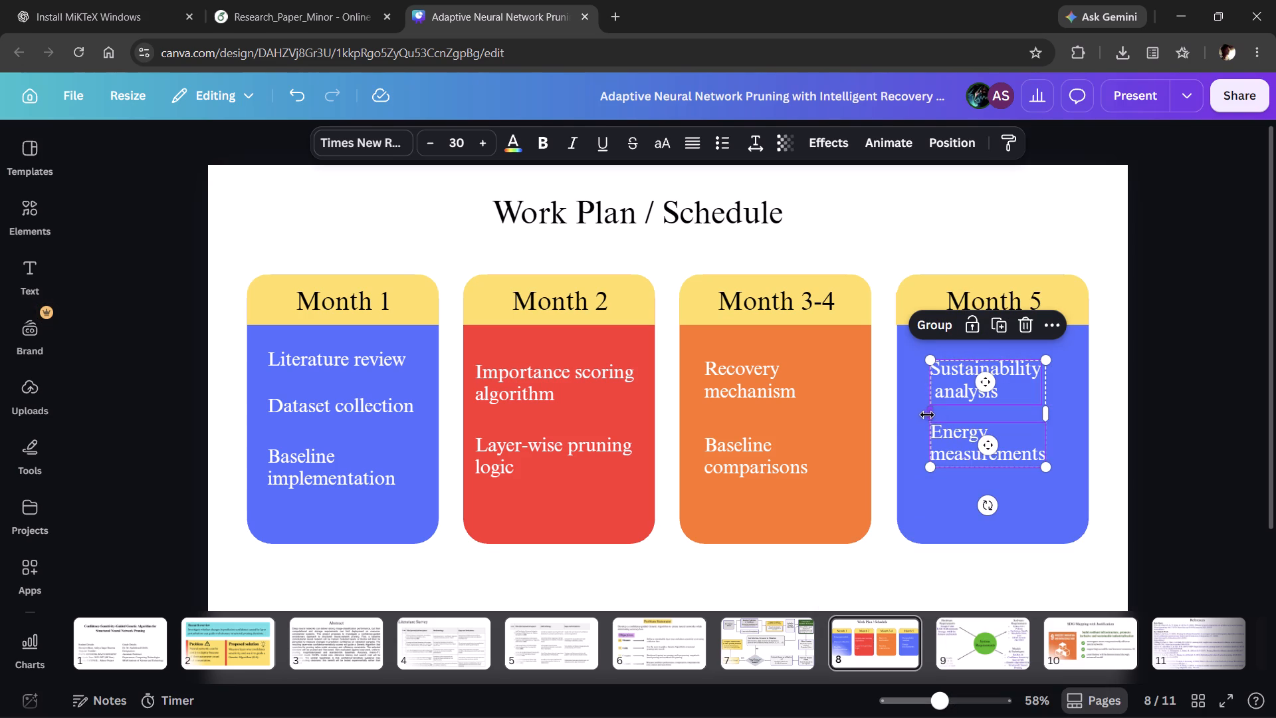
{"action": "left_click", "coordinate": [930, 415]}
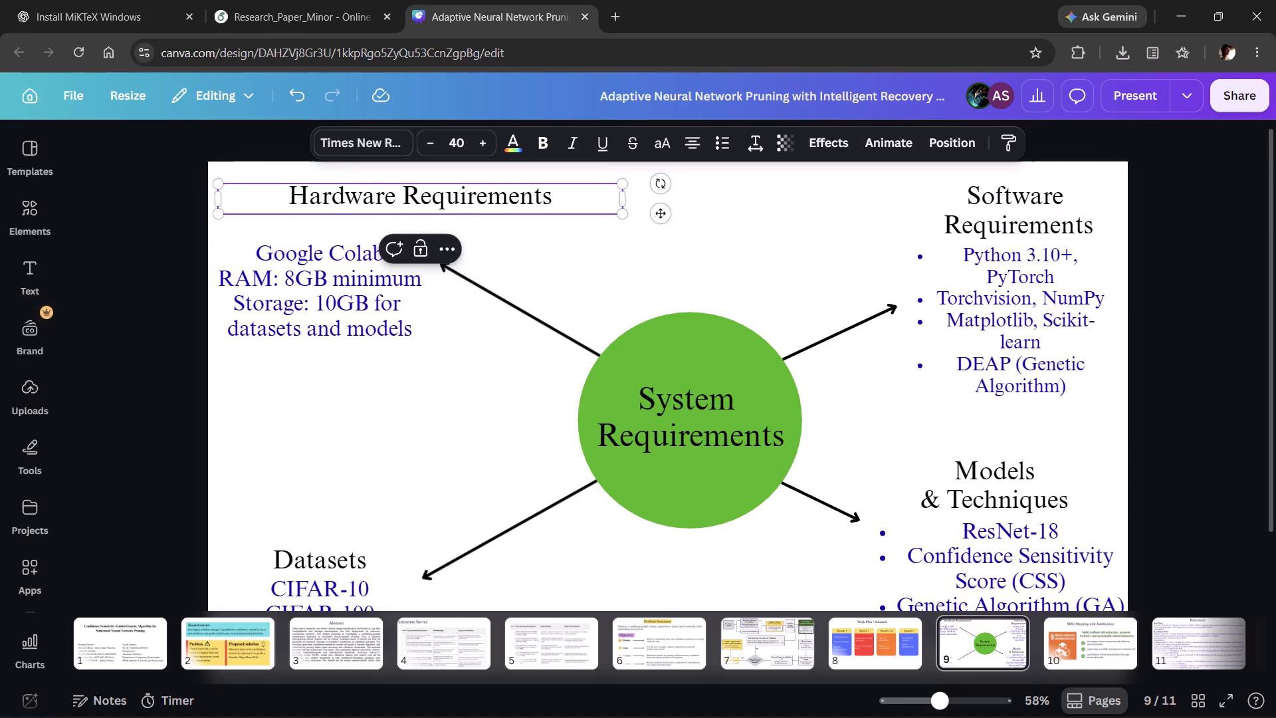
Left-align the Hardware Requirements heading and narrow its box to fit closer to the text.
{"action": "key", "text": "ctrl+e"}
{"action": "key", "text": "Escape"}
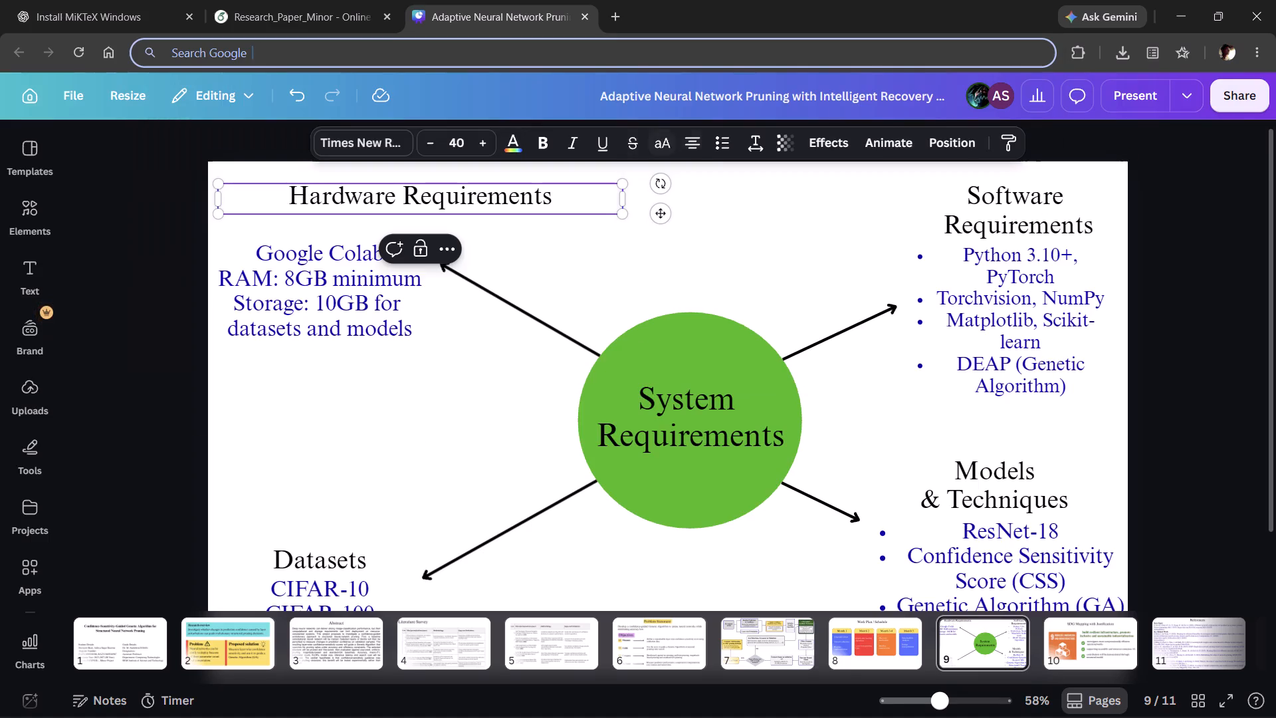
{"action": "left_click", "coordinate": [692, 140]}
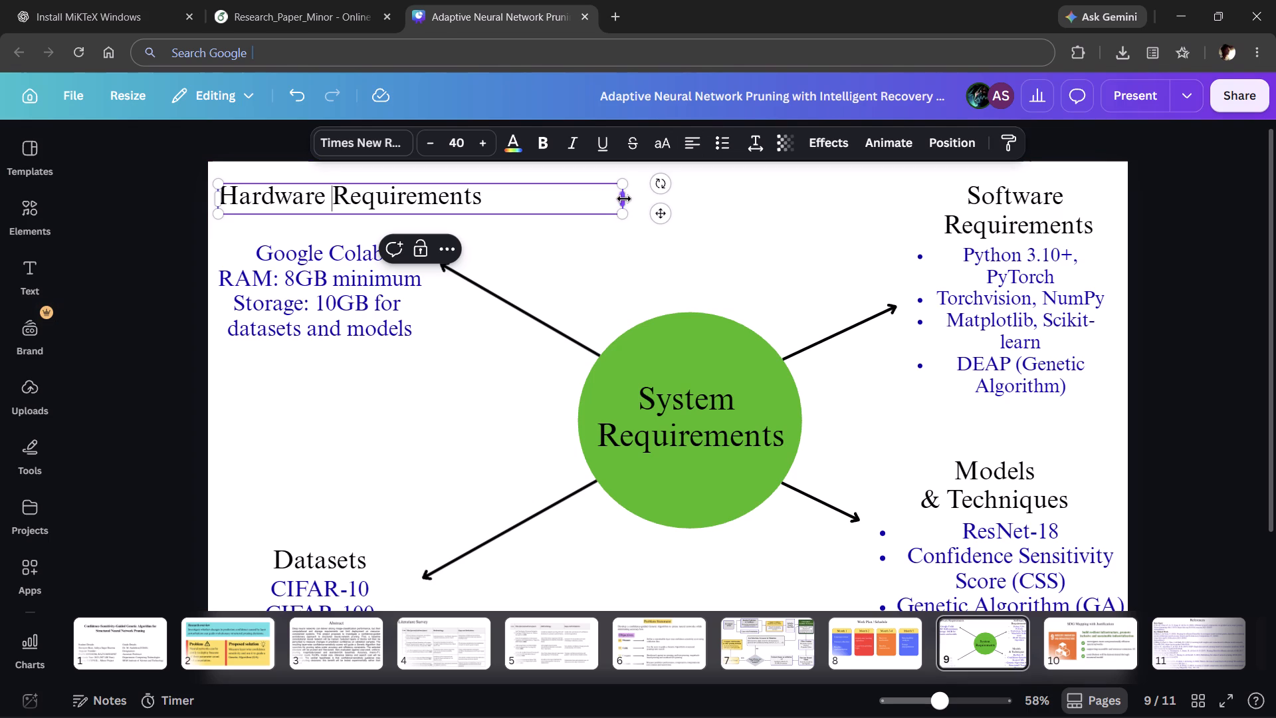
{"action": "left_click_drag", "start_coordinate": [623, 199], "coordinate": [520, 198]}
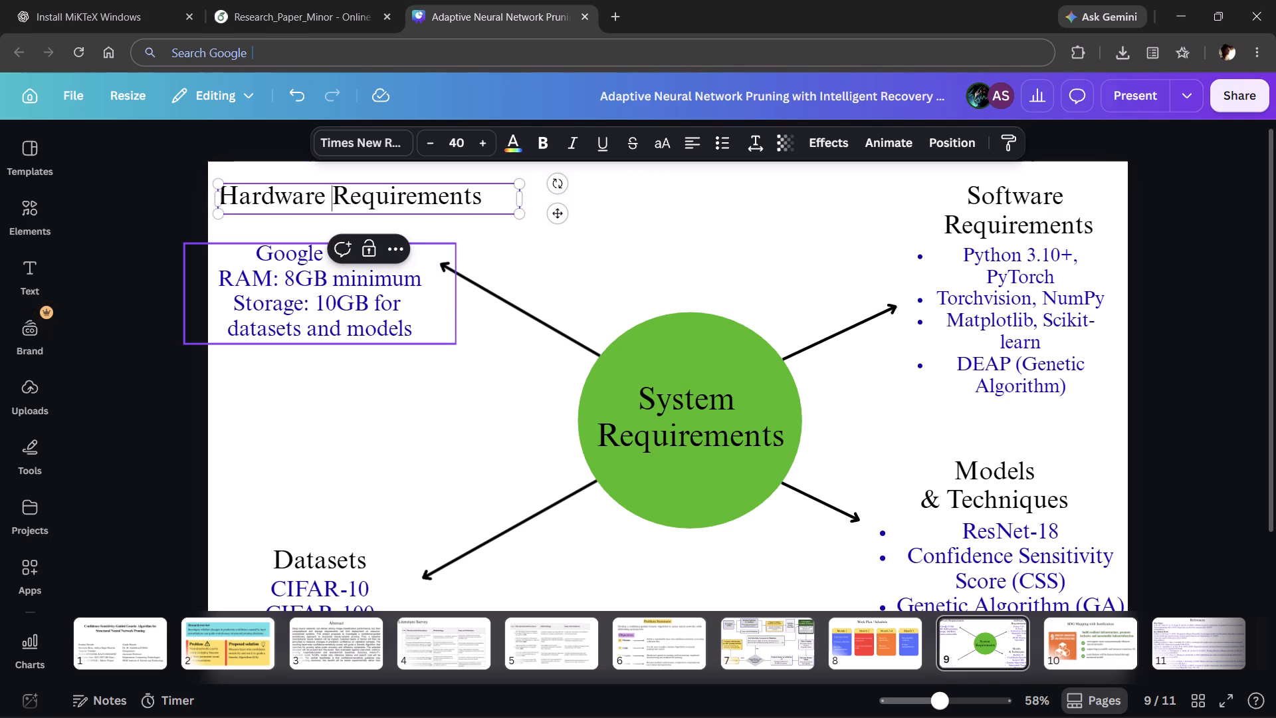
Nudge the hardware details text, starting with Google Colab, upward closer to the Hardware Requirements heading.
{"action": "left_click", "coordinate": [281, 260]}
{"action": "key", "text": "Up"}
{"action": "key", "text": "Up"}
{"action": "key", "text": "Up"}
{"action": "key", "text": "Up"}
{"action": "key", "text": "Up"}
{"action": "key", "text": "Up"}
{"action": "key", "text": "Up"}
{"action": "key", "text": "Up"}
{"action": "key", "text": "Up"}
{"action": "key", "text": "Up"}
{"action": "key", "text": "Up"}
{"action": "key", "text": "Up"}
{"action": "key", "text": "Up"}
{"action": "key", "text": "Up"}
{"action": "key", "text": "Up"}
{"action": "key", "text": "Up"}
{"action": "key", "text": "Up"}
{"action": "key", "text": "Up"}
{"action": "key", "text": "Up"}
{"action": "key", "text": "Up"}
{"action": "key", "text": "Up"}
{"action": "key", "text": "Up"}
{"action": "key", "text": "Up"}
{"action": "key", "text": "Up"}
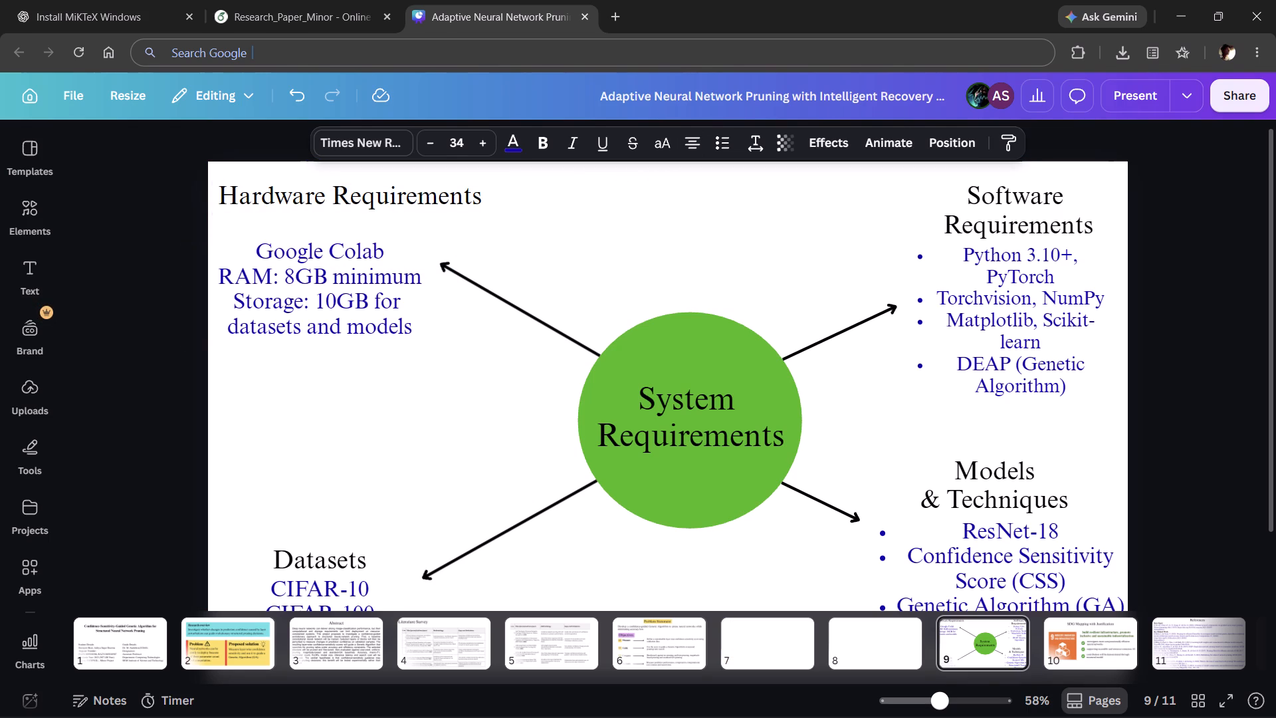
Left-align the hardware details text and pull its box's left edge inward to line up with the Hardware Requirements heading.
{"action": "double_click", "coordinate": [295, 270]}
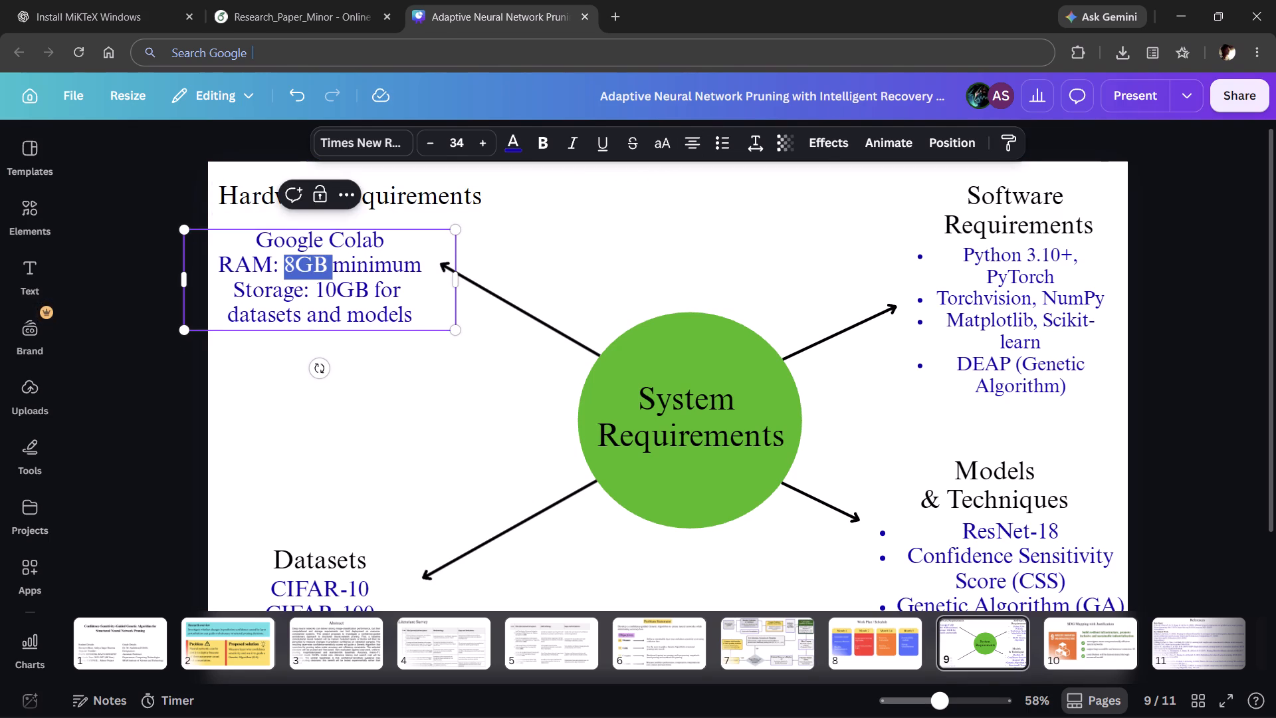
{"action": "key", "text": "ctrl+a"}
{"action": "left_click", "coordinate": [696, 138]}
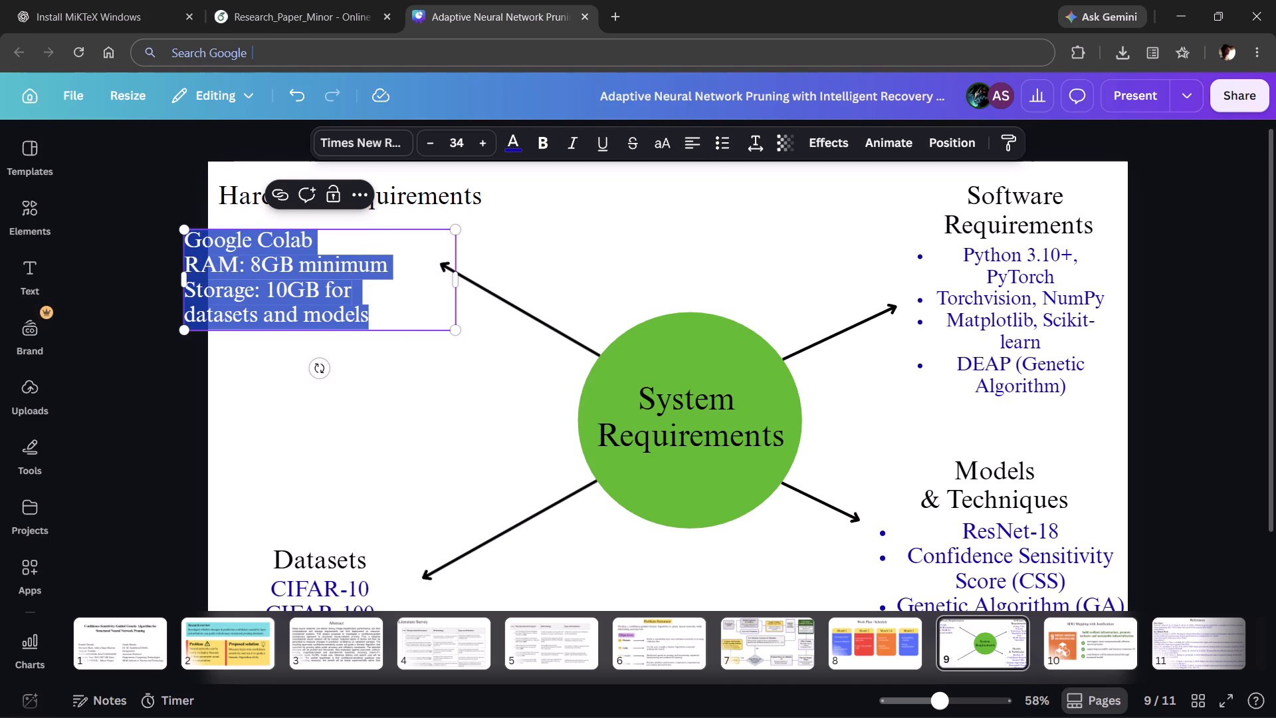
{"action": "left_click_drag", "start_coordinate": [182, 280], "coordinate": [225, 283]}
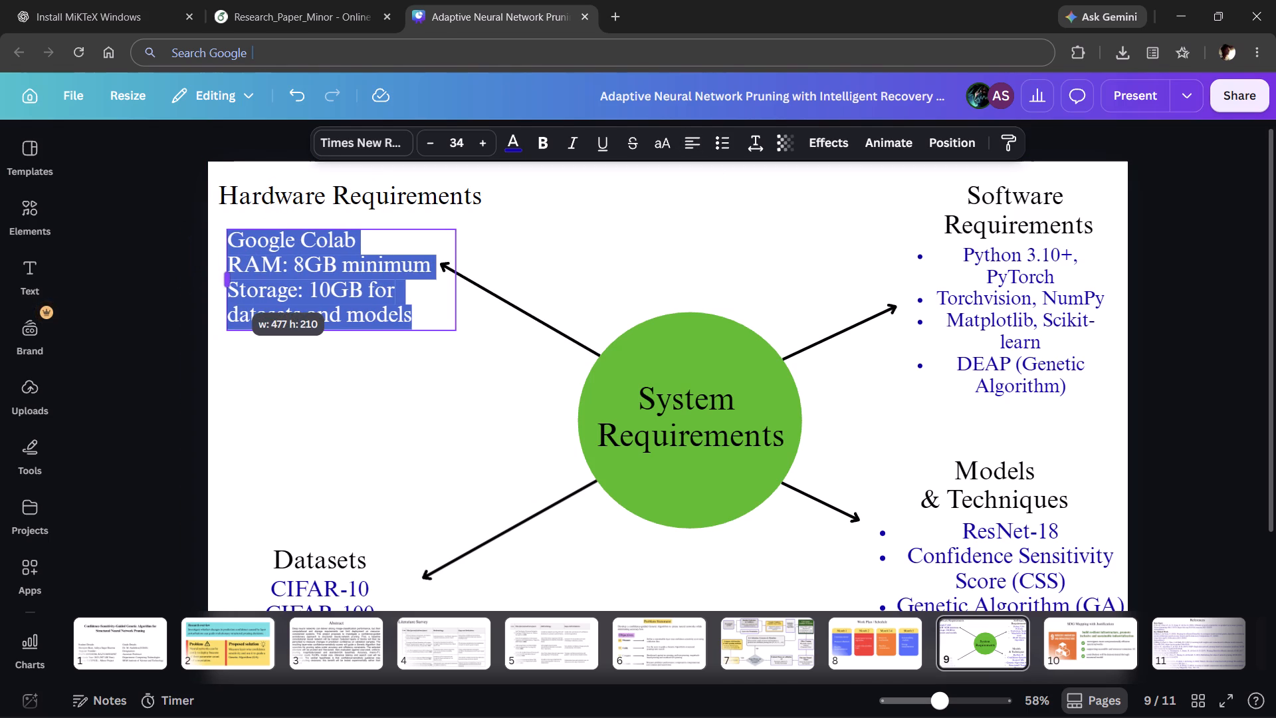
{"action": "left_click_drag", "start_coordinate": [225, 283], "coordinate": [220, 282]}
{"action": "left_click", "coordinate": [268, 419]}
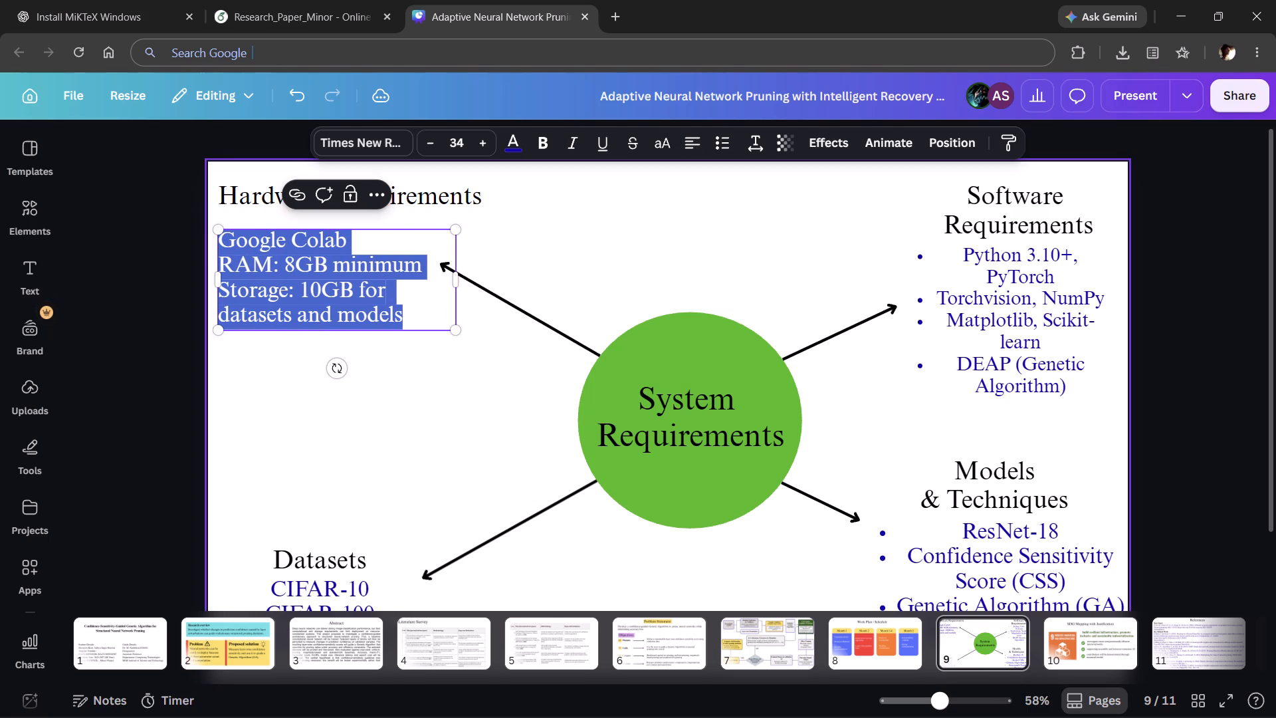
Pull the Datasets heading box's left edge inward onto the slide and left-align its text.
{"action": "scroll", "coordinate": [361, 469], "scroll_direction": "down", "scroll_amount": 1}
{"action": "left_click", "coordinate": [324, 471]}
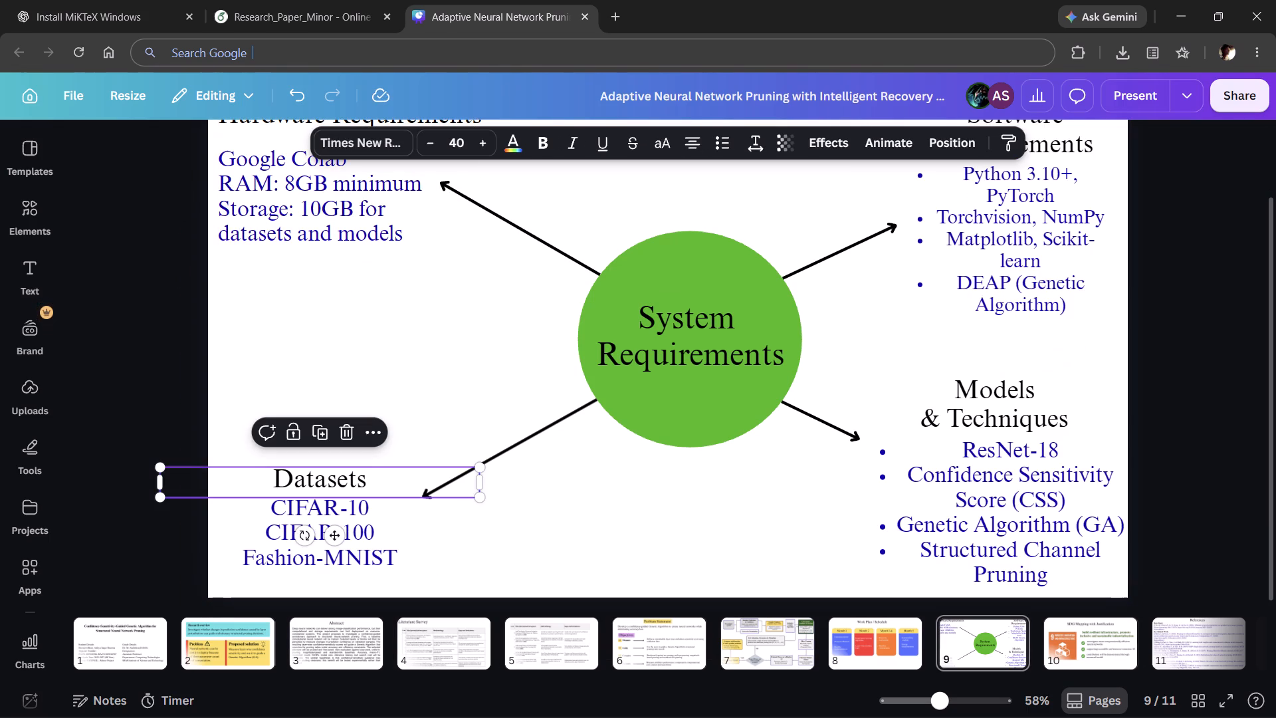
{"action": "left_click_drag", "start_coordinate": [155, 480], "coordinate": [217, 485]}
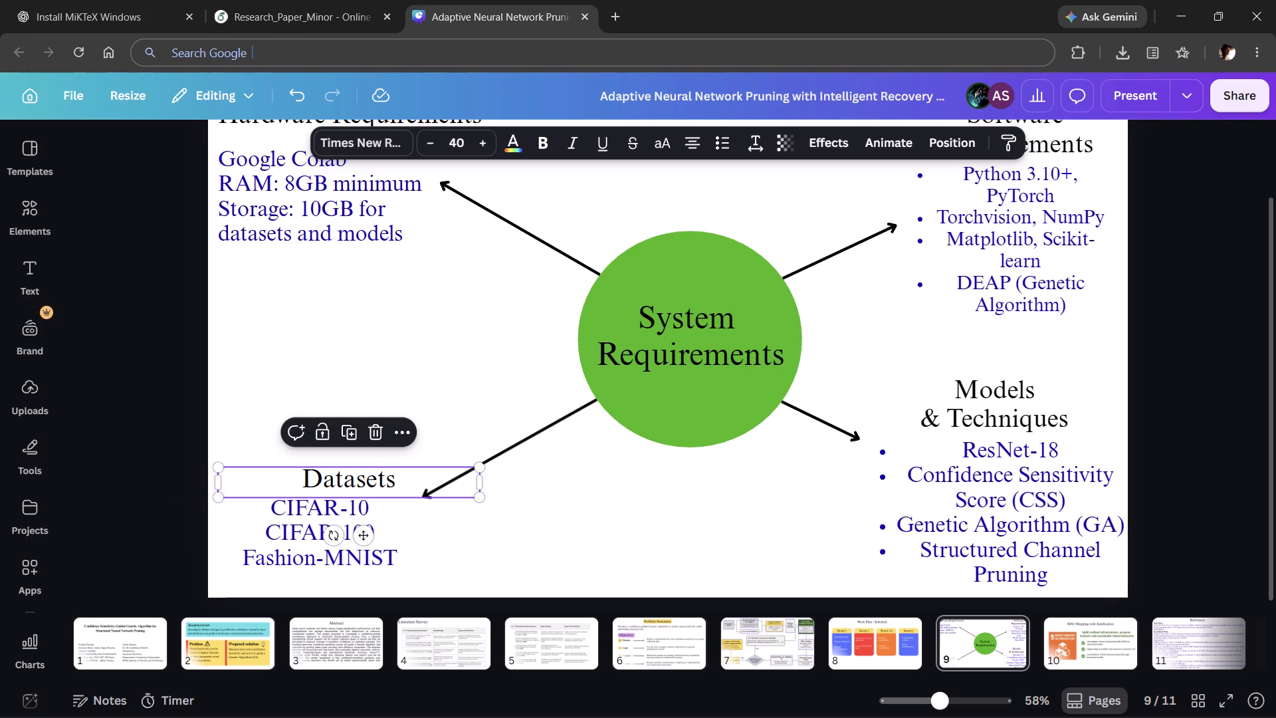
{"action": "left_click", "coordinate": [304, 487]}
{"action": "key", "text": "ctrl+a"}
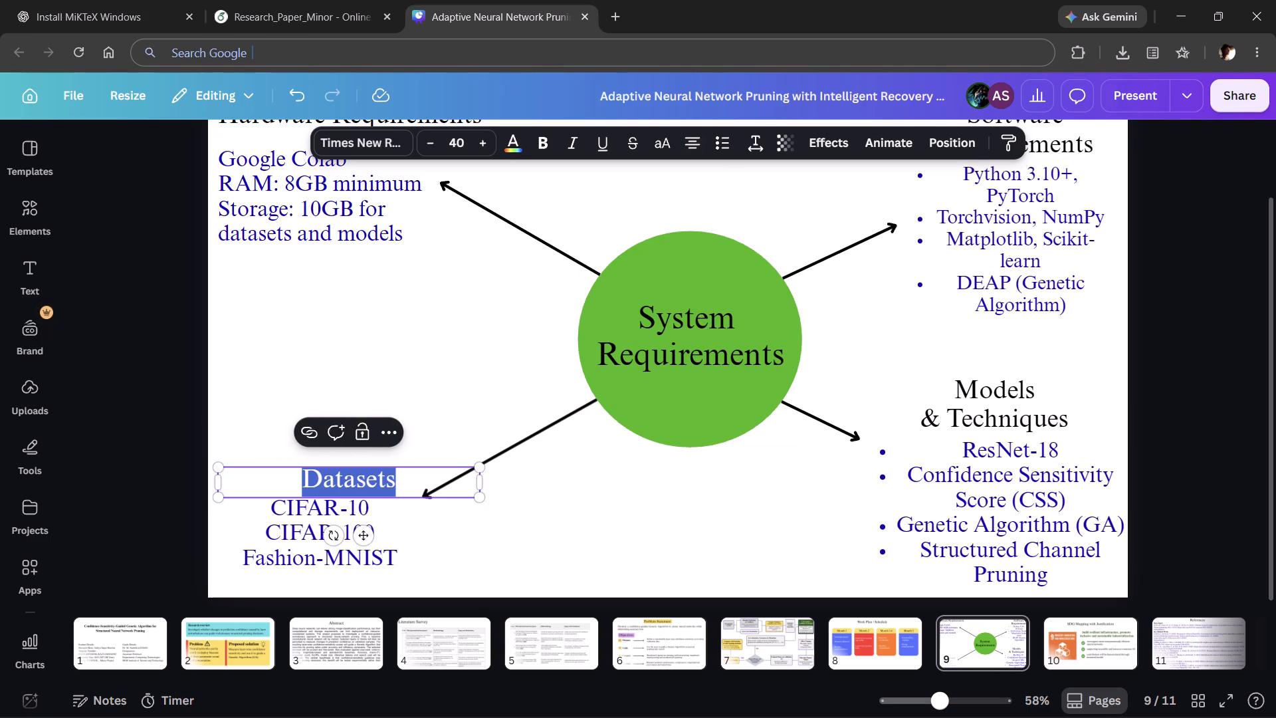
{"action": "left_click", "coordinate": [687, 145]}
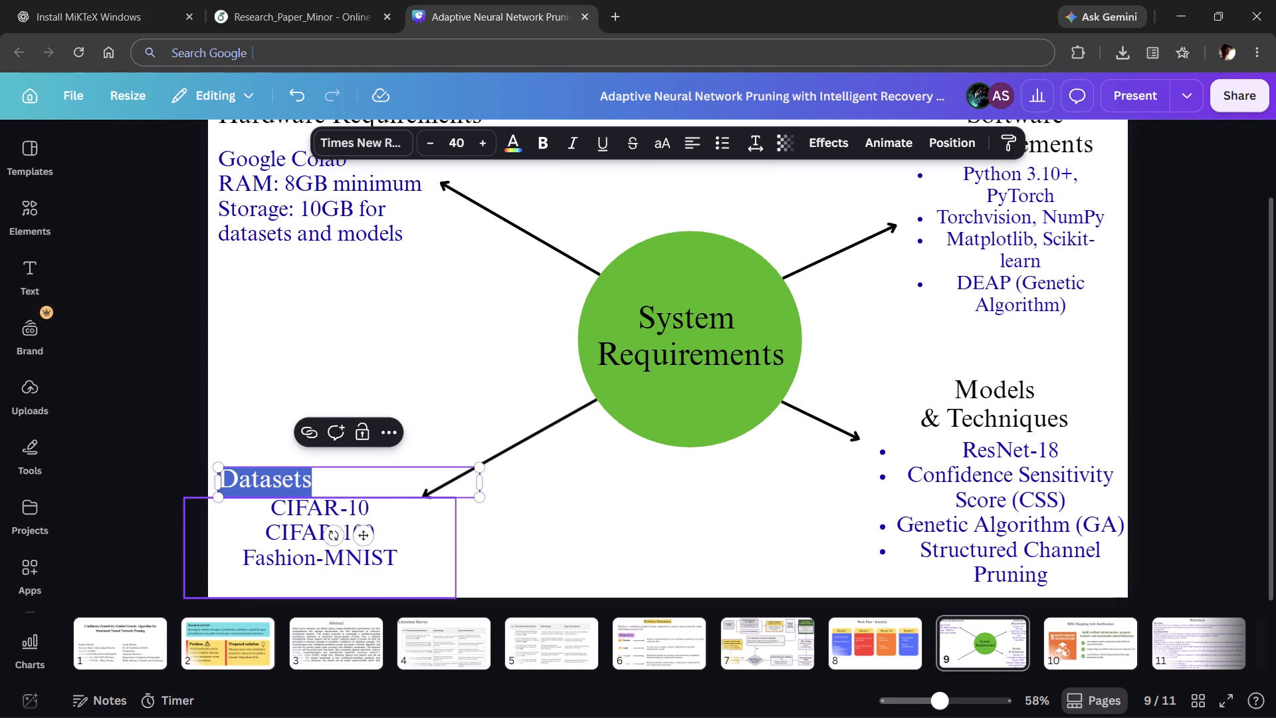
Left-align the datasets list, starting with CIFAR-10, and pull its box's left edge inward to line up with the Datasets heading.
{"action": "left_click", "coordinate": [320, 521]}
{"action": "left_click", "coordinate": [685, 142]}
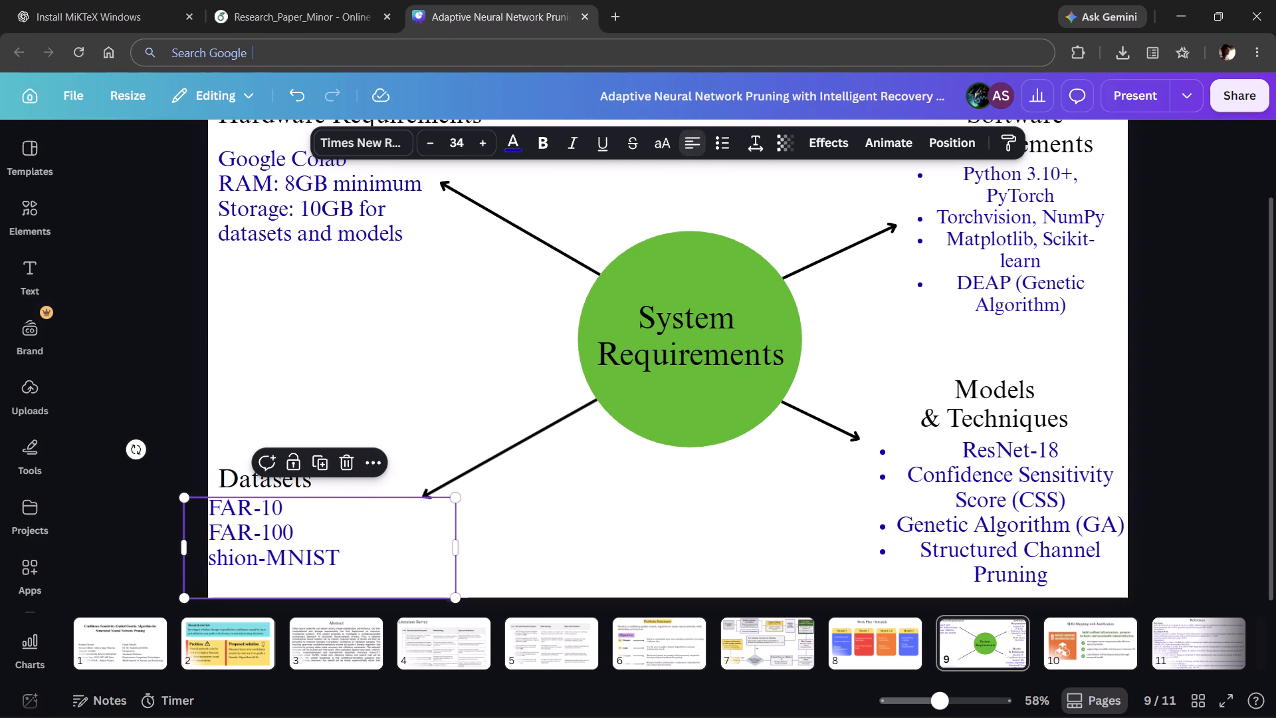
{"action": "left_click_drag", "start_coordinate": [181, 550], "coordinate": [211, 549]}
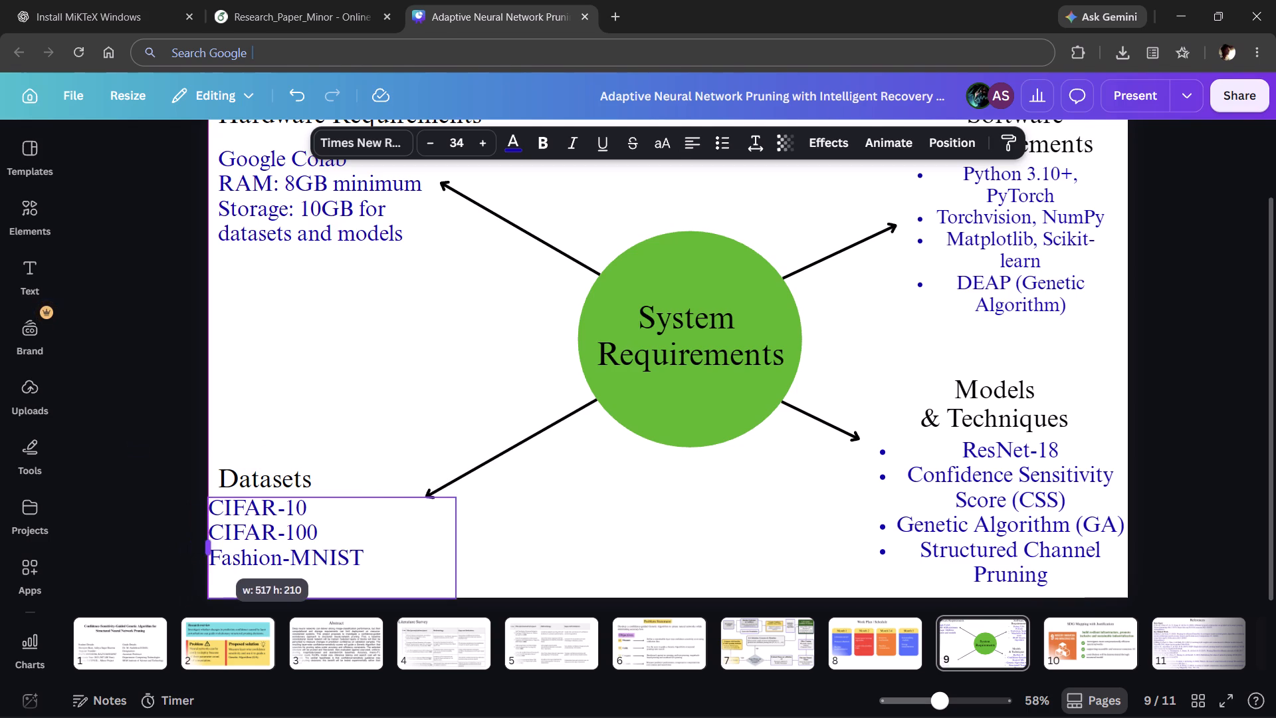
{"action": "left_click_drag", "start_coordinate": [211, 549], "coordinate": [213, 546]}
{"action": "left_click", "coordinate": [431, 428]}
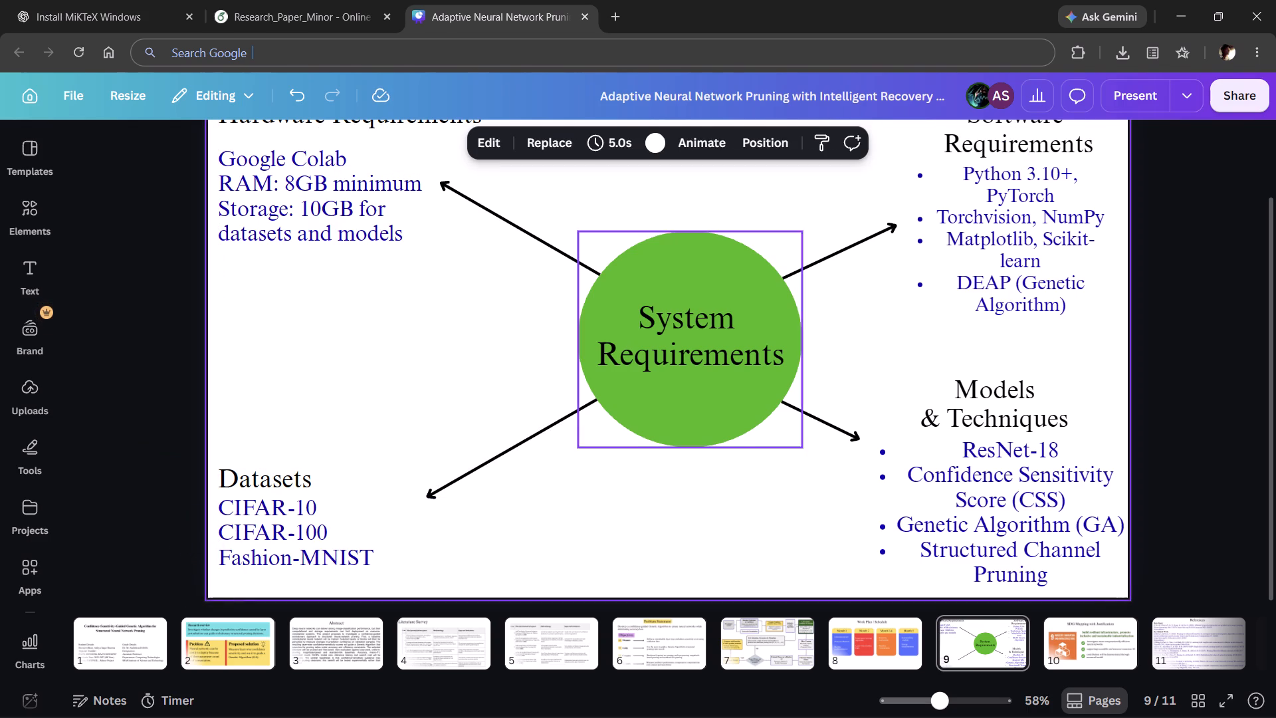
Left-align the Software Requirements and Models & Techniques headings together with both of their bulleted lists.
{"action": "scroll", "coordinate": [1000, 285], "scroll_direction": "up", "scroll_amount": 1}
{"action": "left_click", "coordinate": [993, 214]}
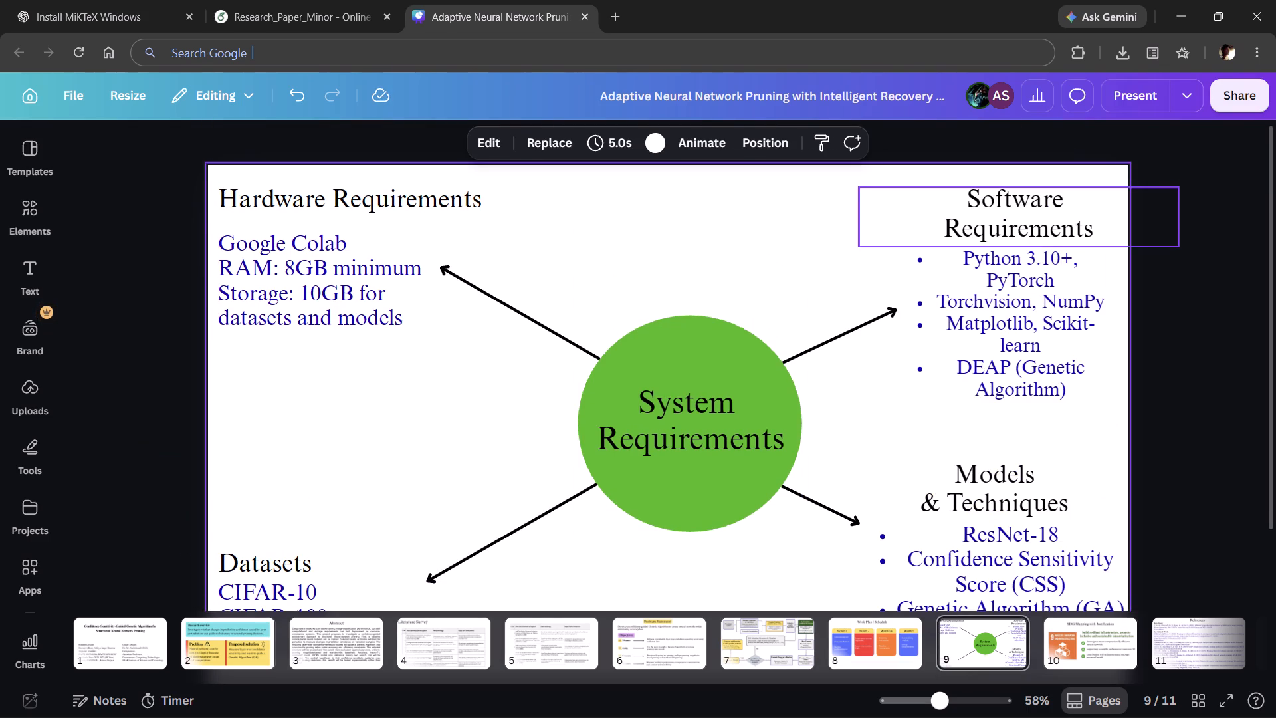
{"action": "left_click", "coordinate": [985, 314], "text": "shift"}
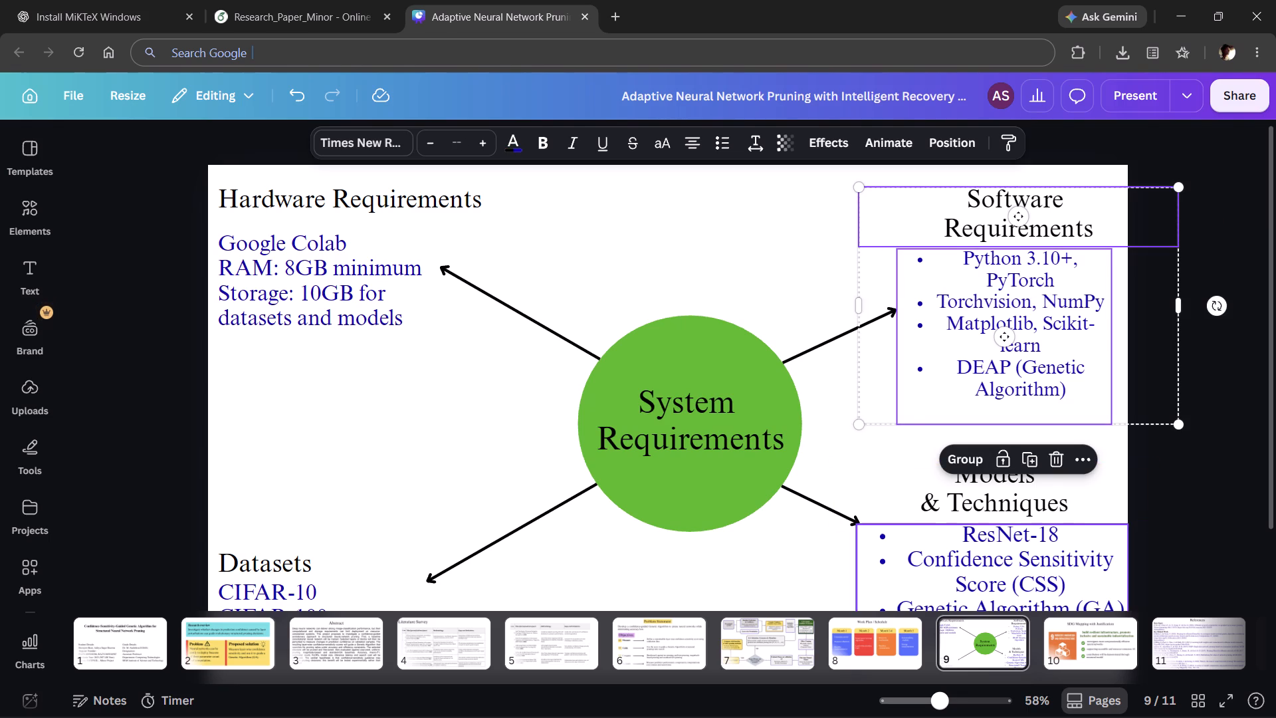
{"action": "left_click", "coordinate": [988, 523], "text": "shift"}
{"action": "left_click", "coordinate": [976, 499], "text": "shift"}
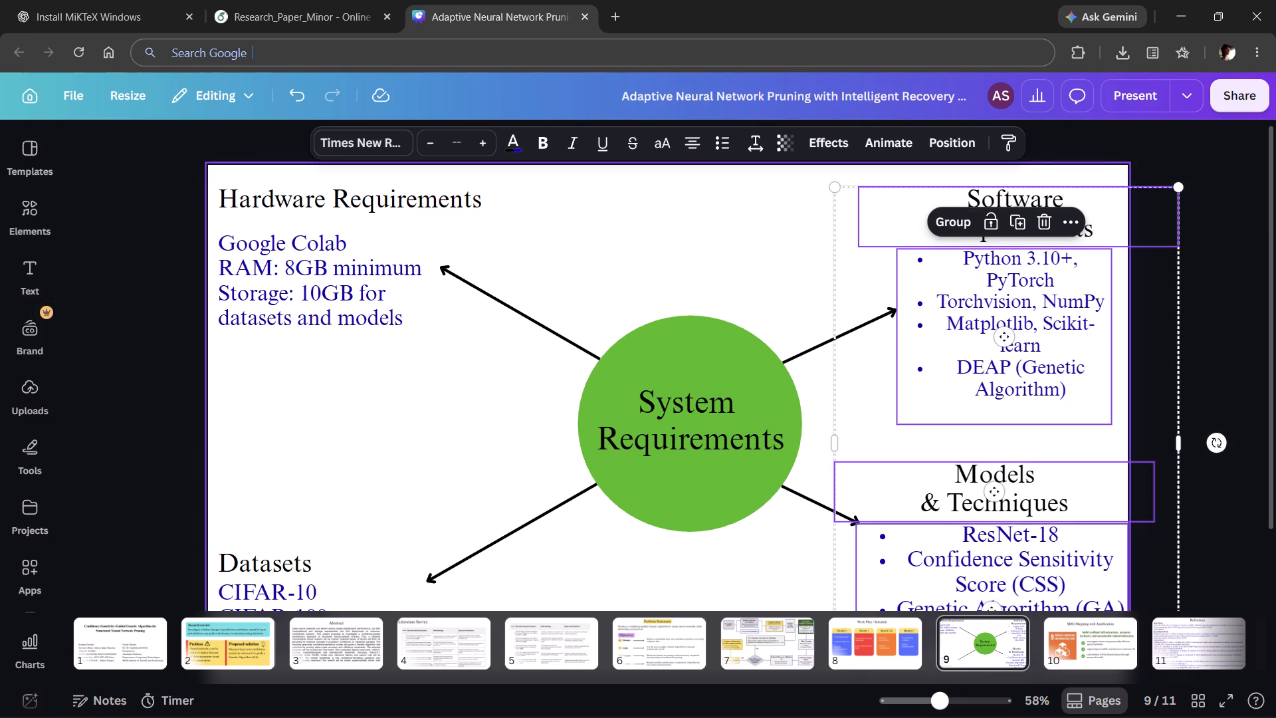
{"action": "left_click", "coordinate": [694, 143]}
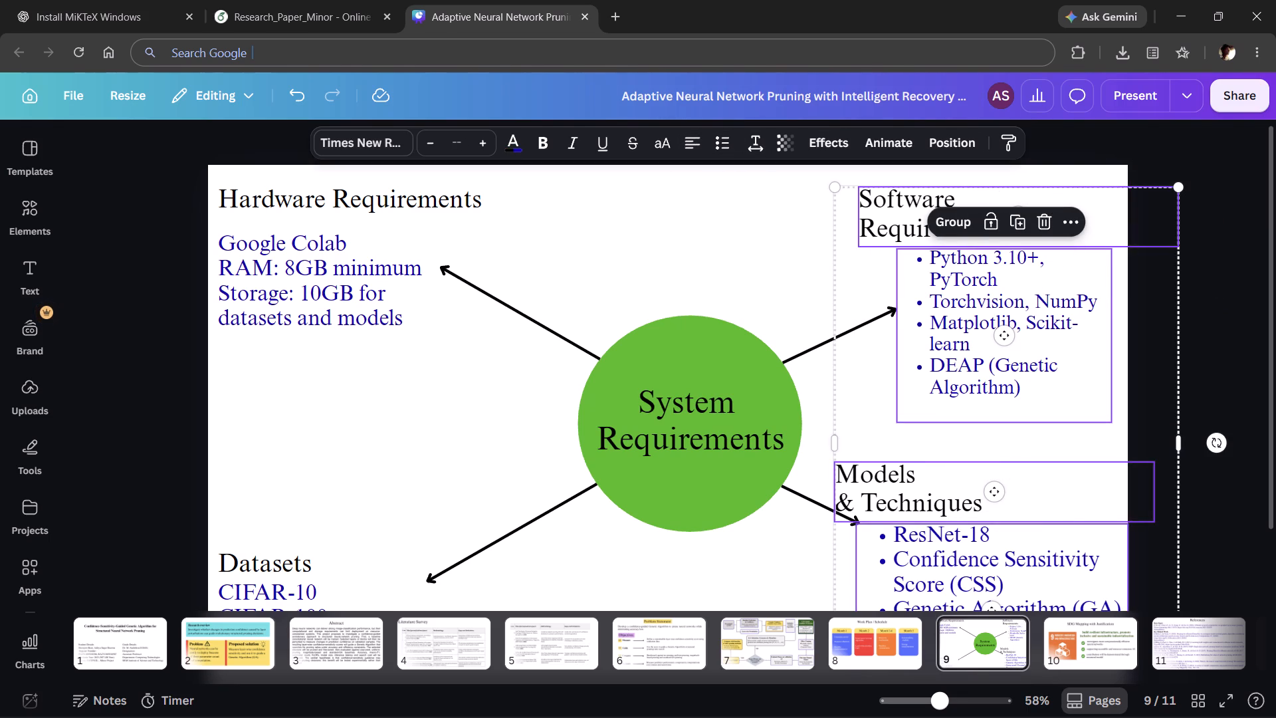
{"action": "left_click", "coordinate": [970, 476]}
{"action": "left_click", "coordinate": [970, 476]}
{"action": "key", "text": "Escape"}
Join the Software Requirements heading onto one line.
{"action": "double_click", "coordinate": [985, 215]}
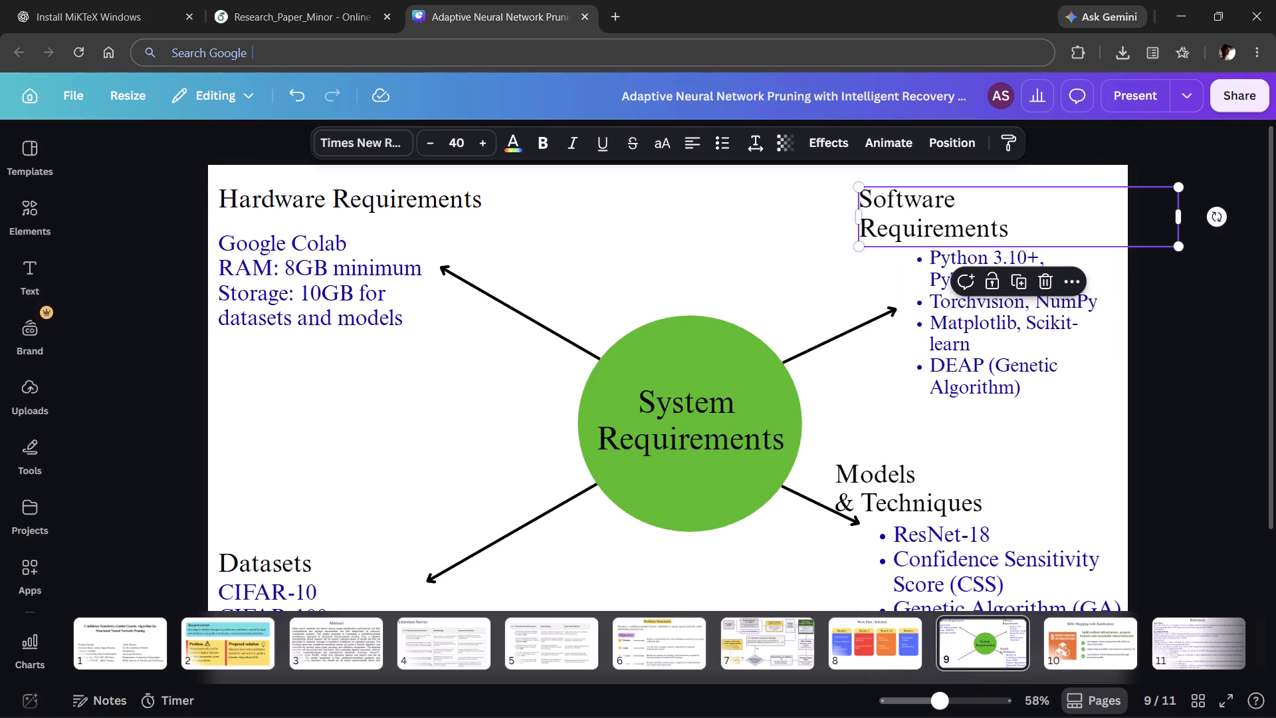
{"action": "key", "text": "Delete"}
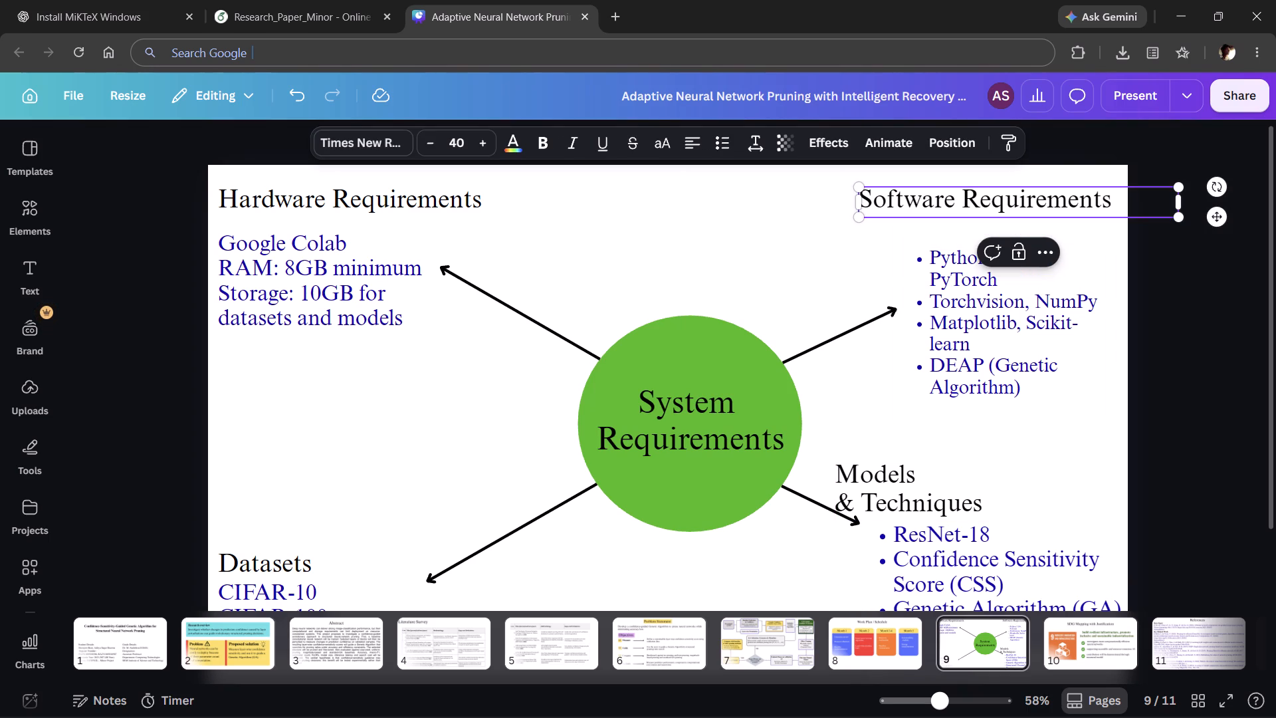
Move the software list up beneath the Software Requirements heading and widen its box leftward to line up with the heading.
{"action": "left_click", "coordinate": [988, 308]}
{"action": "left_click_drag", "start_coordinate": [988, 308], "coordinate": [986, 283]}
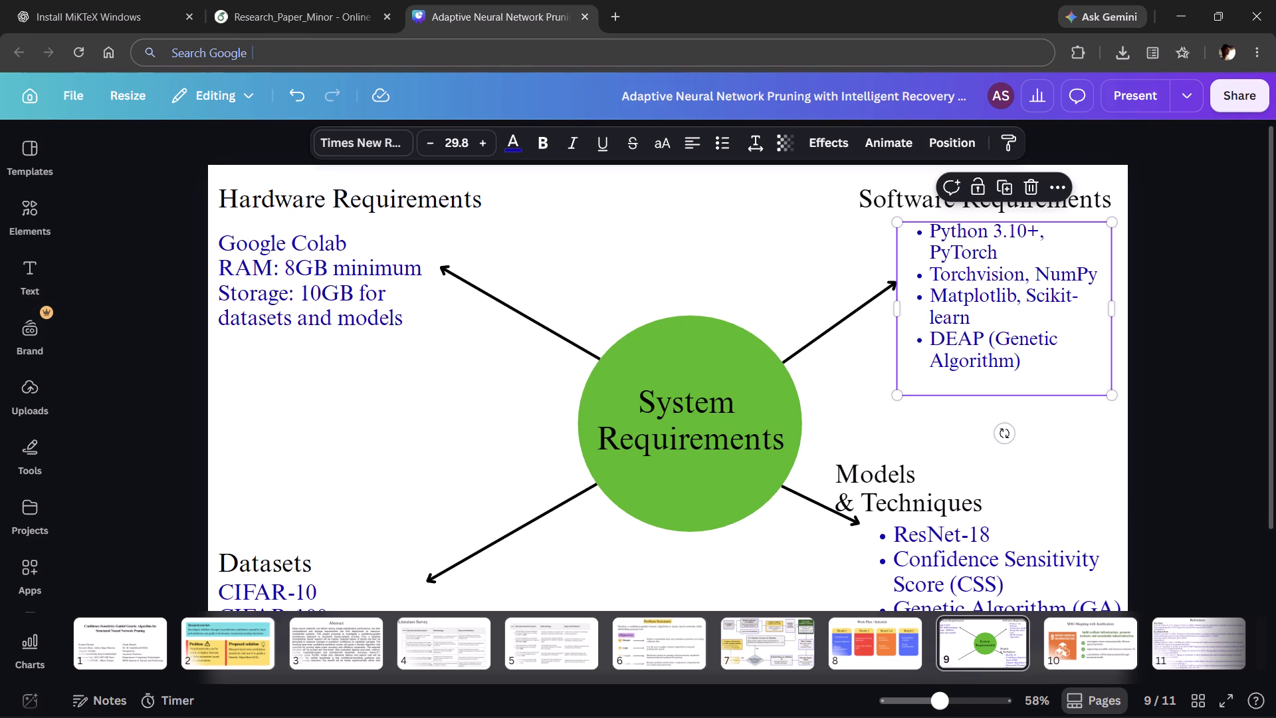
{"action": "left_click", "coordinate": [898, 313]}
{"action": "left_click_drag", "start_coordinate": [895, 312], "coordinate": [877, 317]}
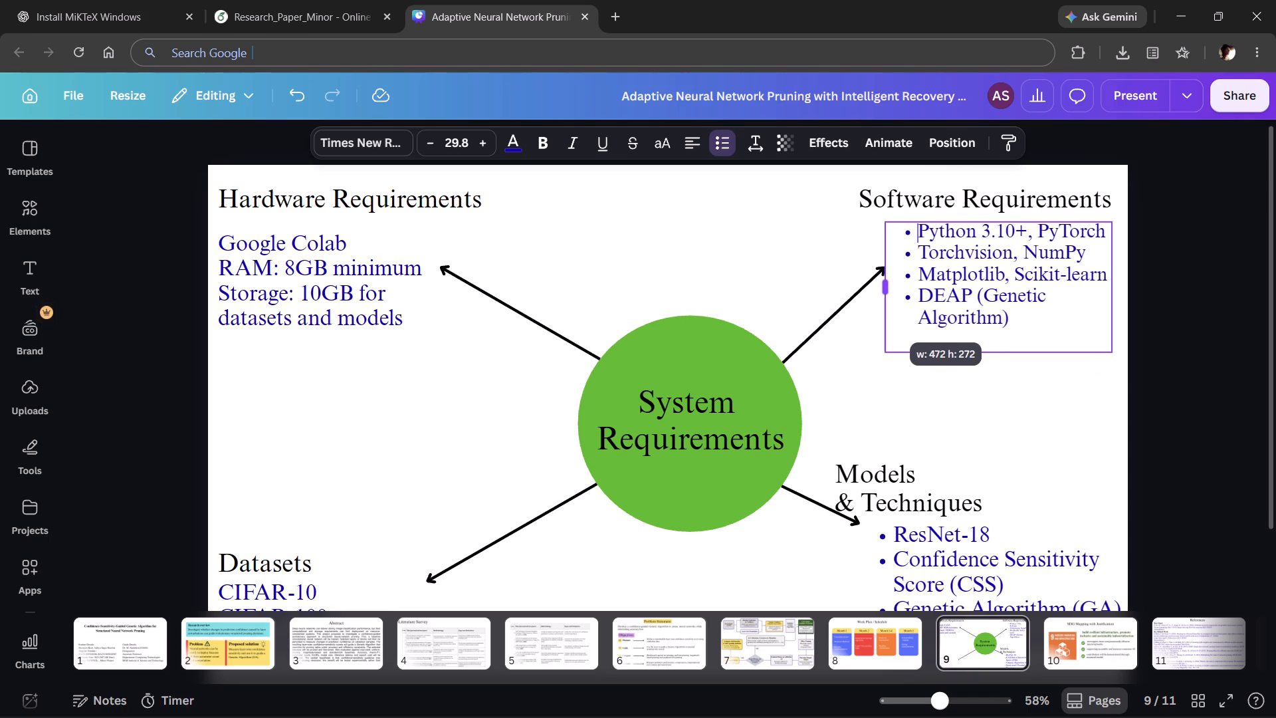
{"action": "left_click_drag", "start_coordinate": [877, 317], "coordinate": [877, 317]}
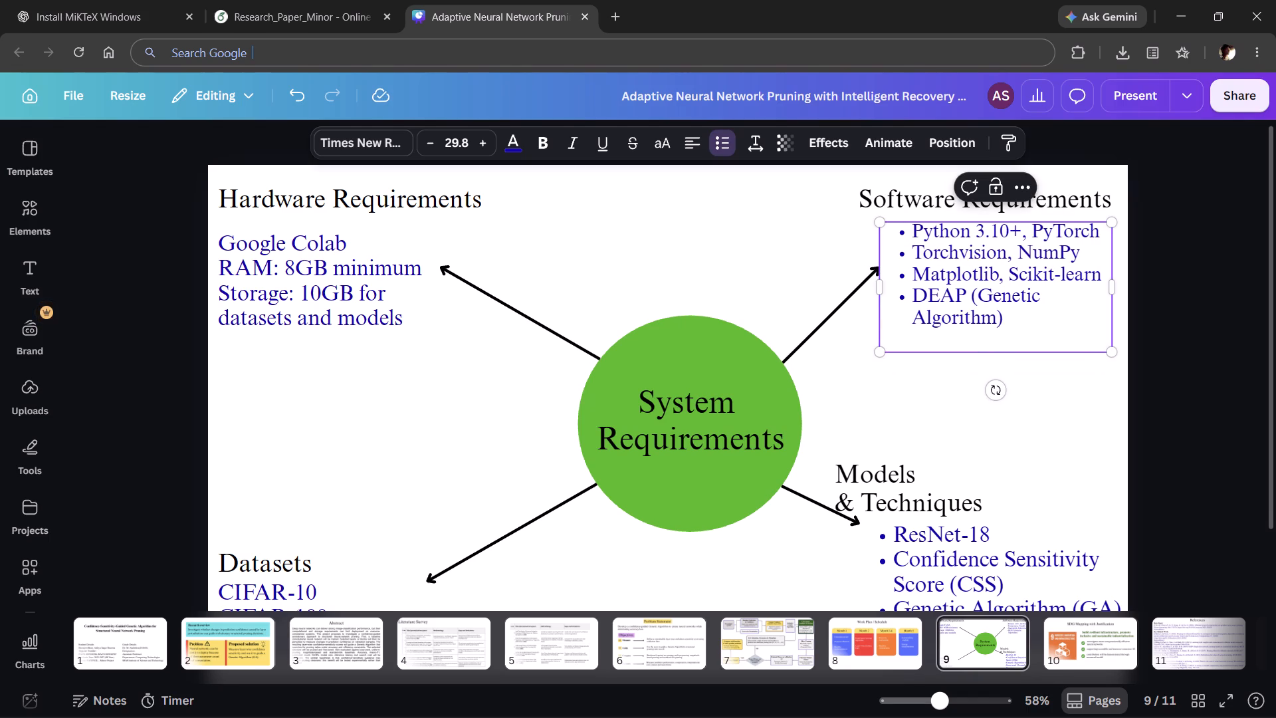
{"action": "left_click_drag", "start_coordinate": [879, 288], "coordinate": [862, 290]}
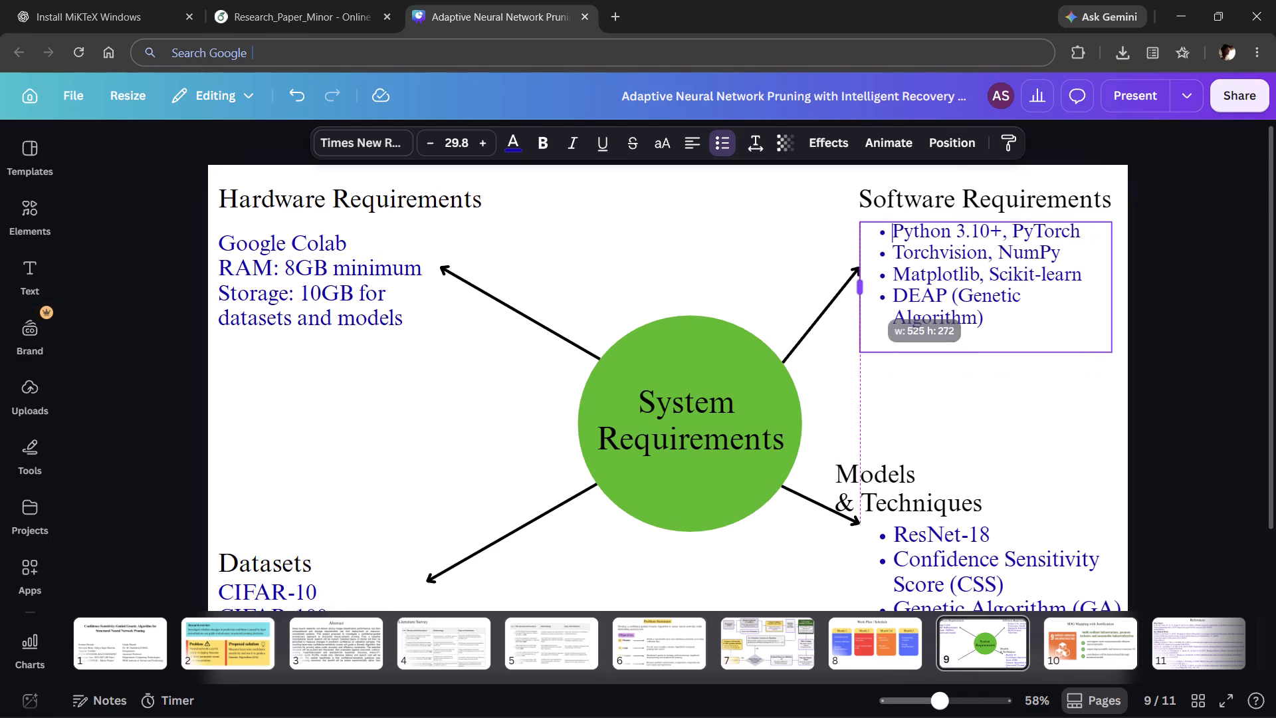
{"action": "left_click_drag", "start_coordinate": [862, 290], "coordinate": [861, 290]}
Shift the green circle slightly left on the slide and re-center the System Requirements text inside it.
{"action": "scroll", "coordinate": [901, 369], "scroll_direction": "down", "scroll_amount": 1}
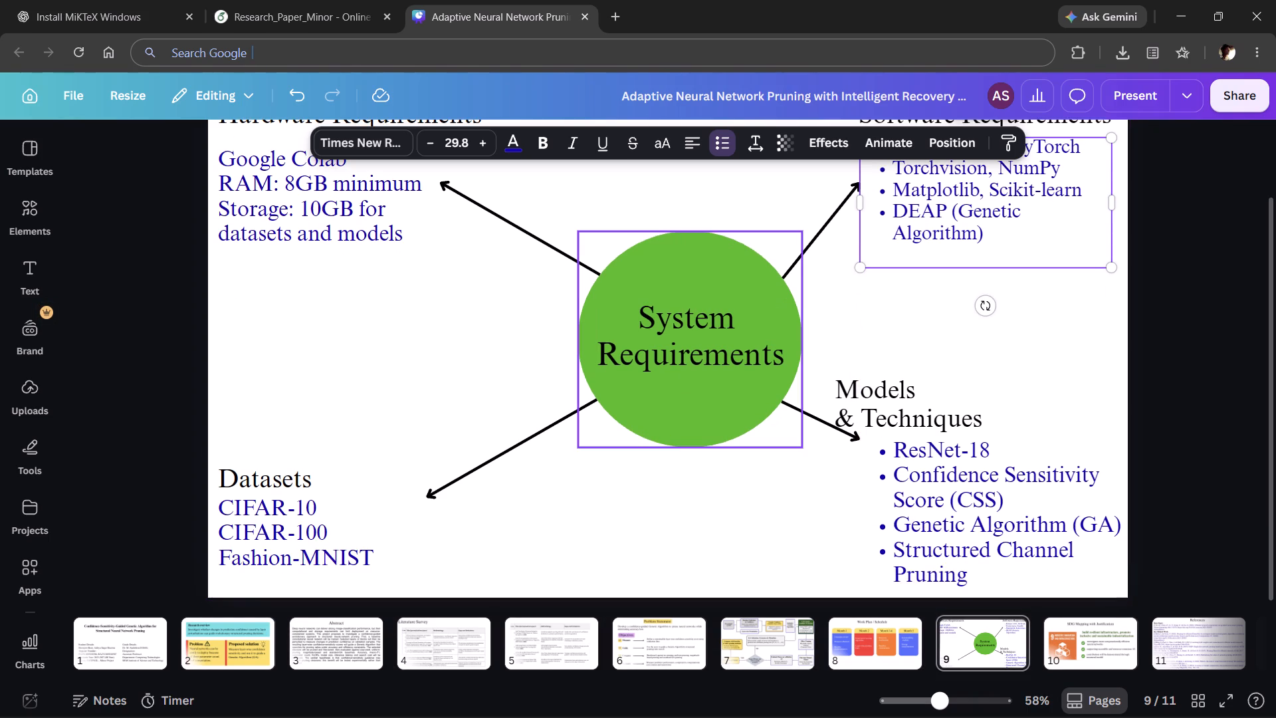
{"action": "left_click_drag", "start_coordinate": [750, 388], "coordinate": [717, 382]}
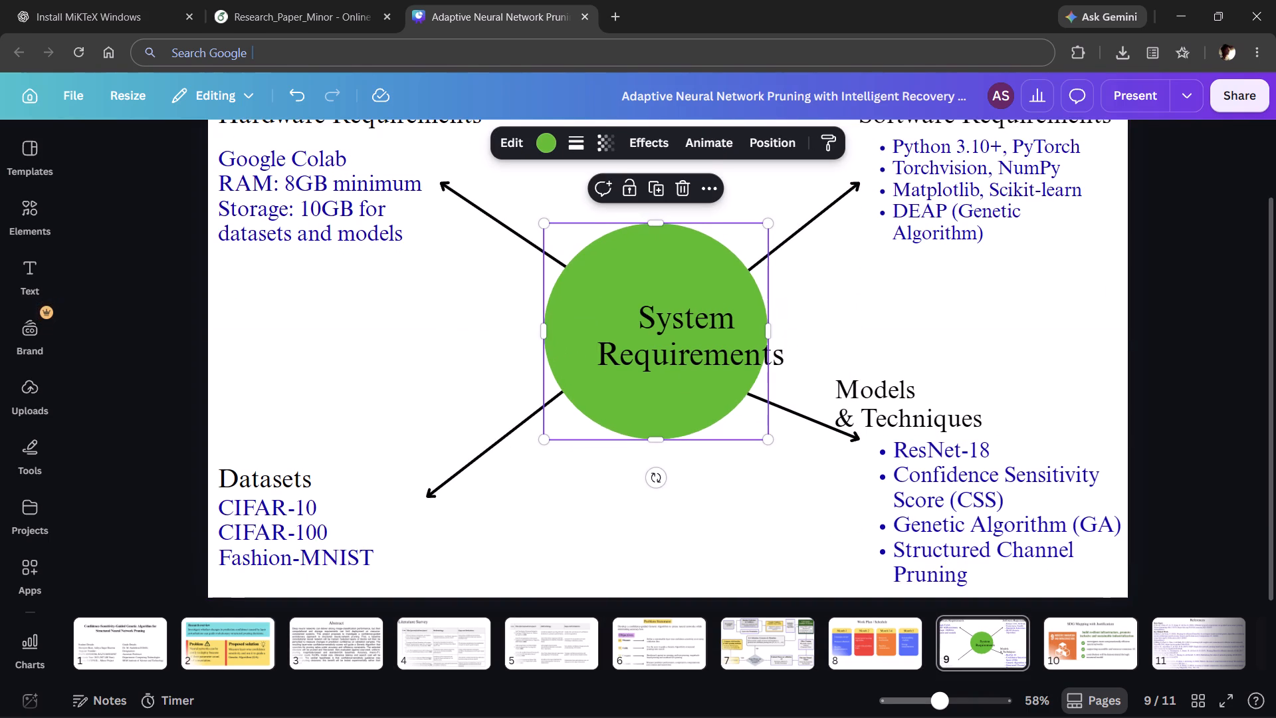
{"action": "left_click", "coordinate": [695, 362]}
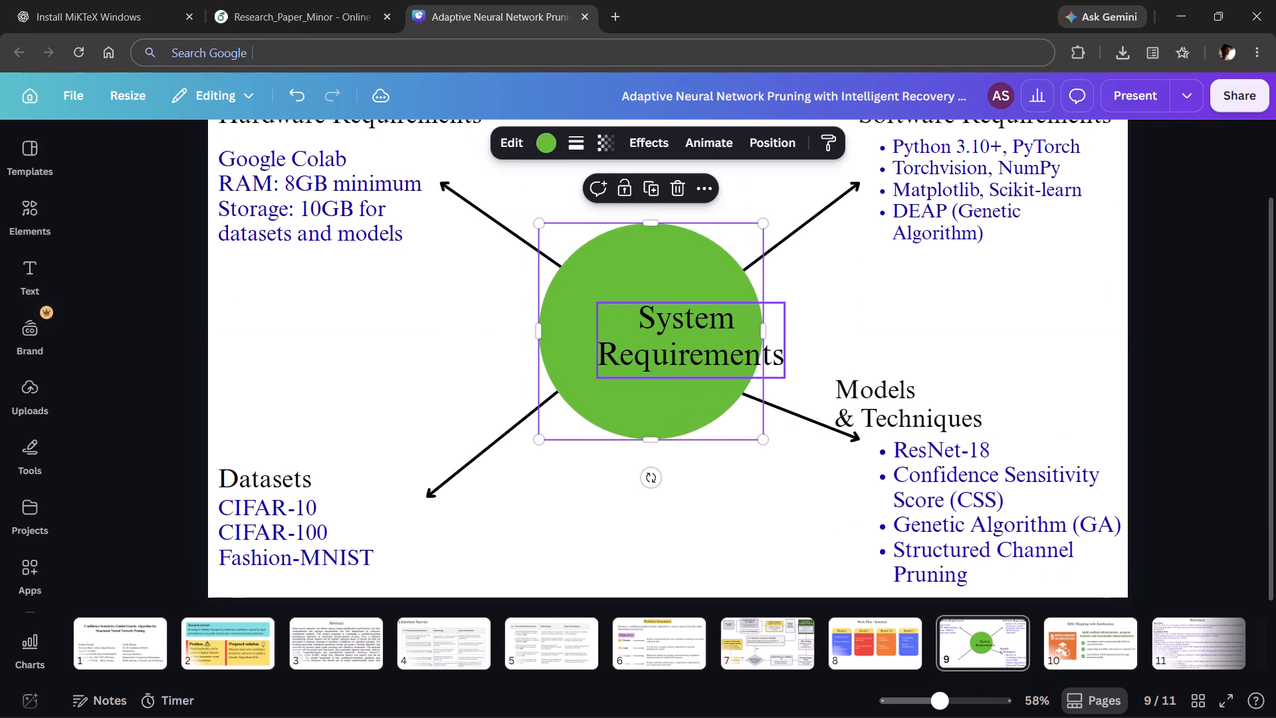
{"action": "left_click_drag", "start_coordinate": [681, 356], "coordinate": [673, 362]}
{"action": "left_click", "coordinate": [673, 362]}
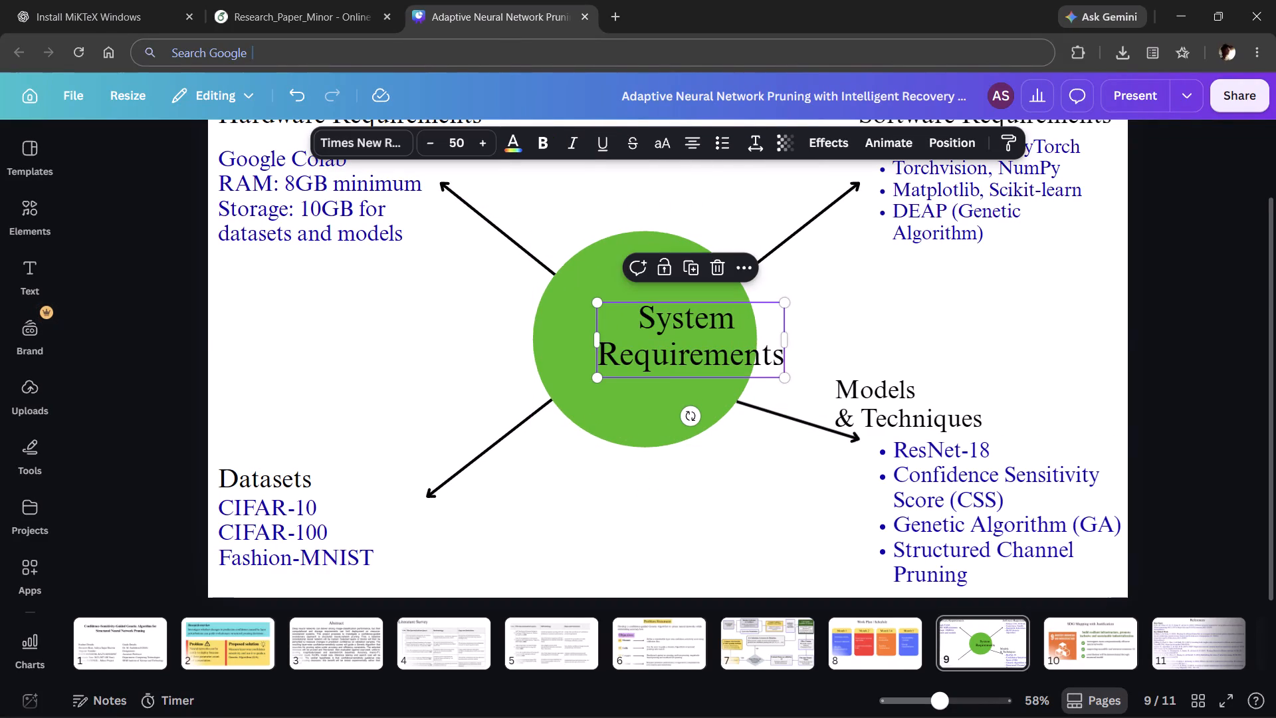
{"action": "left_click_drag", "start_coordinate": [673, 362], "coordinate": [633, 362]}
{"action": "left_click", "coordinate": [976, 329]}
Join the Models & Techniques heading onto one line with a single space before the ampersand.
{"action": "left_click", "coordinate": [863, 396]}
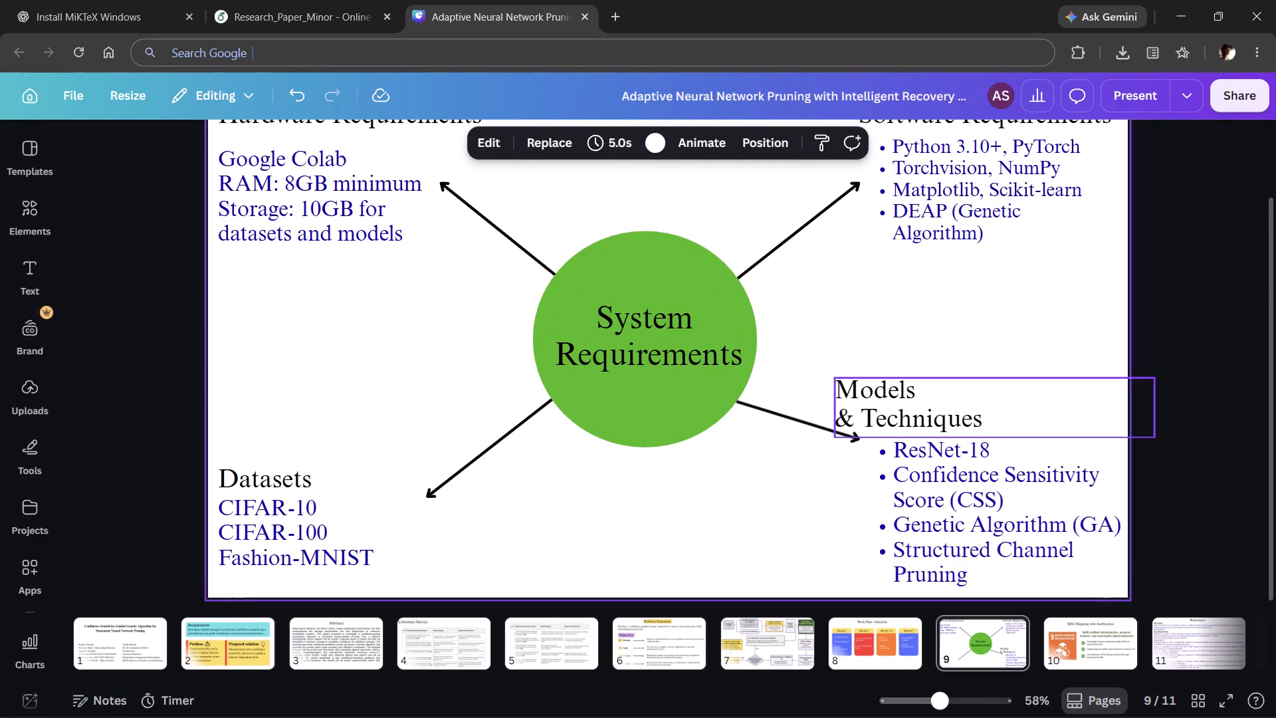
{"action": "double_click", "coordinate": [953, 394]}
{"action": "left_click", "coordinate": [953, 394]}
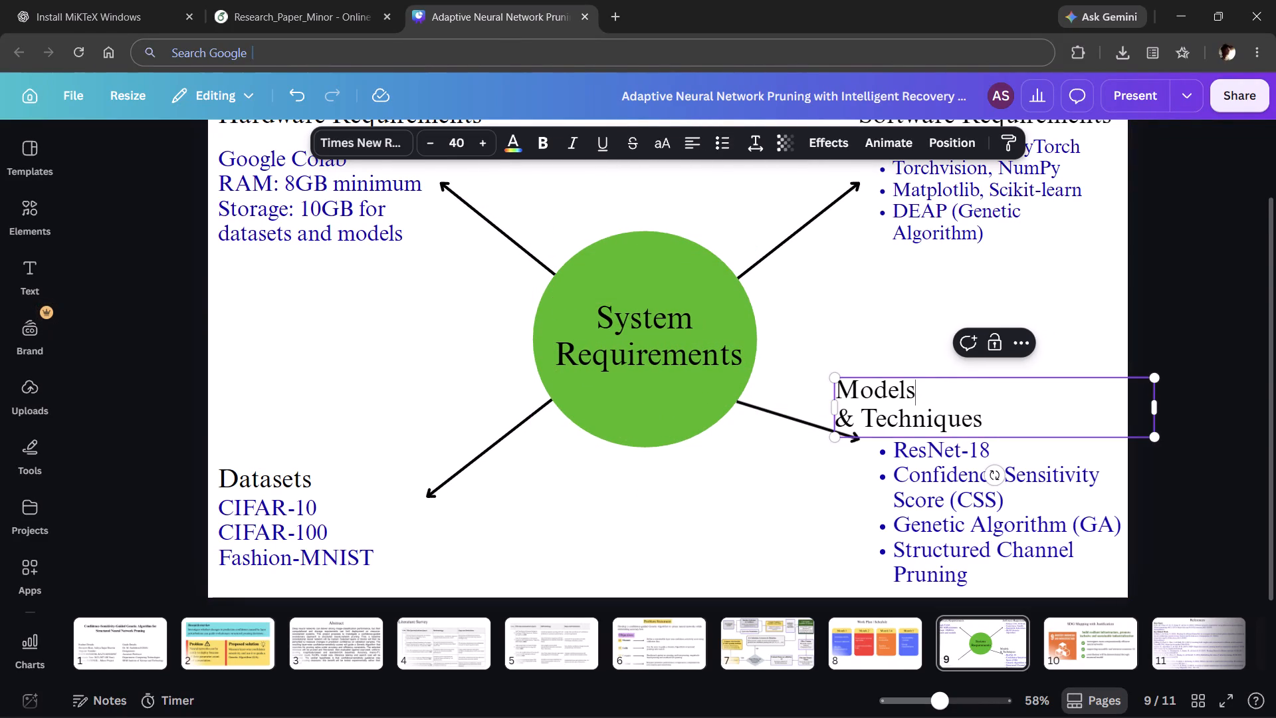
{"action": "key", "text": "Delete"}
{"action": "key", "text": "space"}
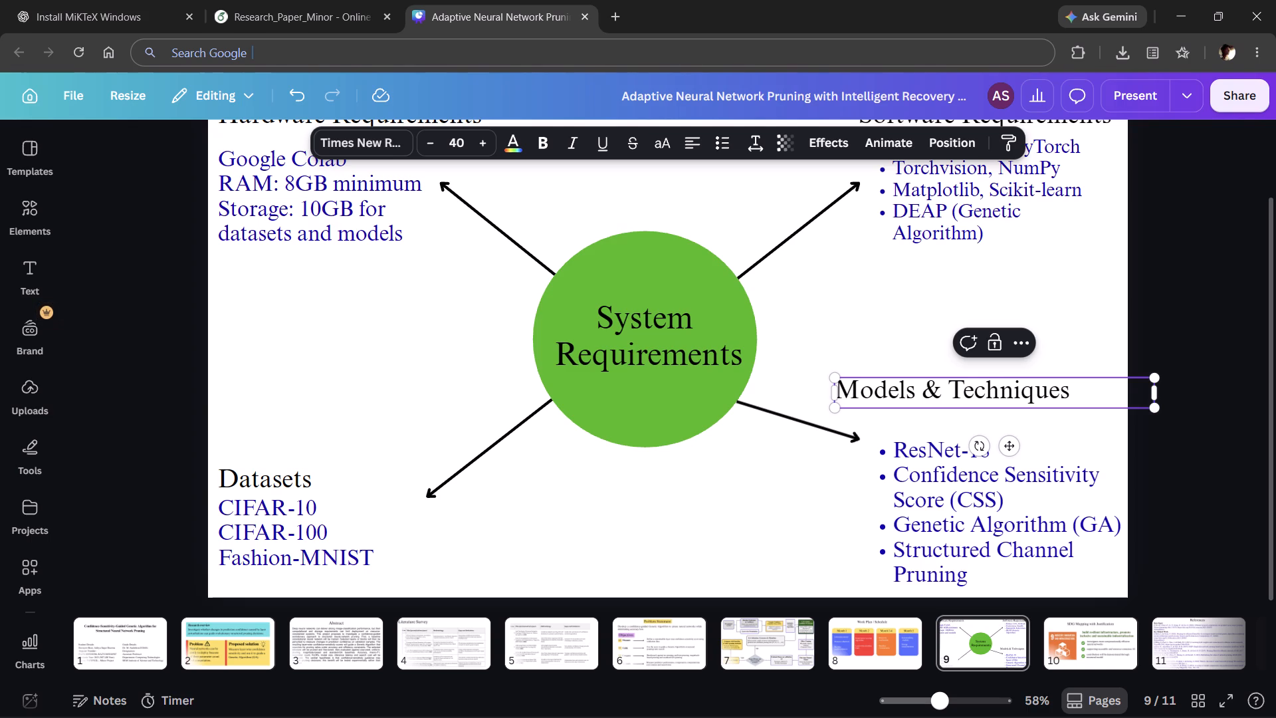
{"action": "left_click", "coordinate": [1097, 433]}
Narrow the Models & Techniques heading box and move it slightly right and down, in line with the Software Requirements heading.
{"action": "left_click", "coordinate": [997, 390]}
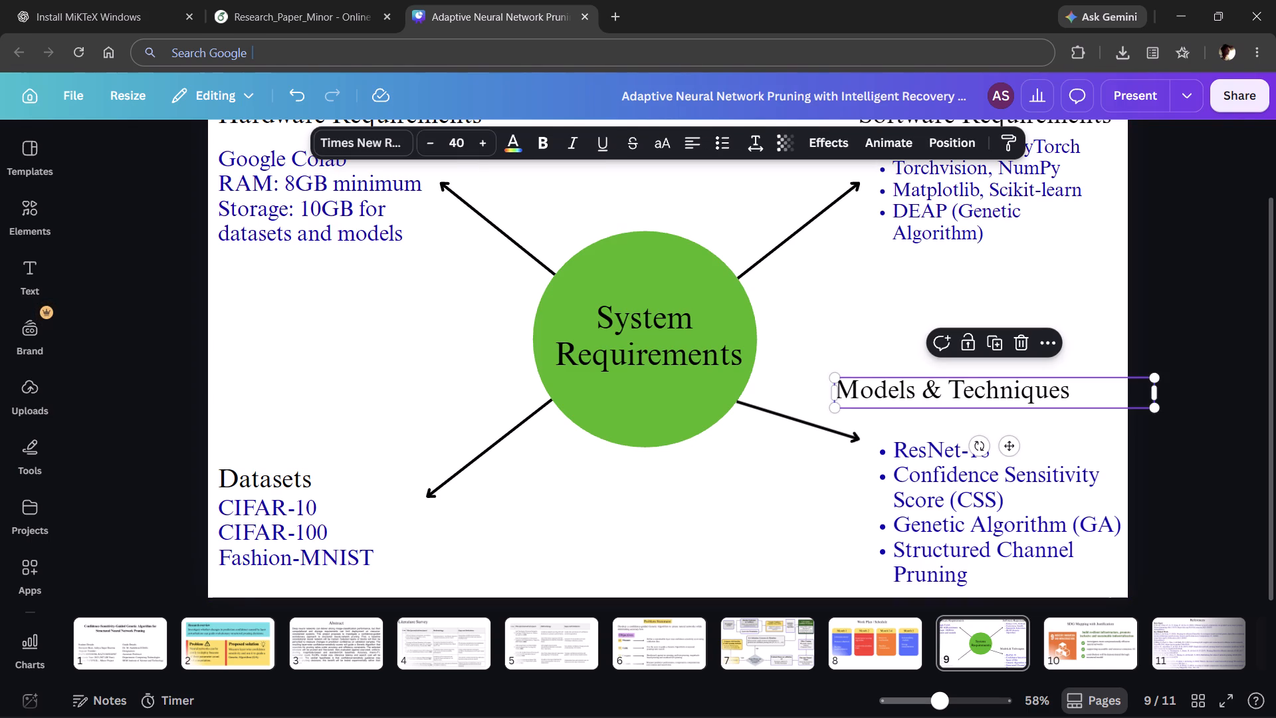
{"action": "left_click_drag", "start_coordinate": [1156, 392], "coordinate": [1124, 392]}
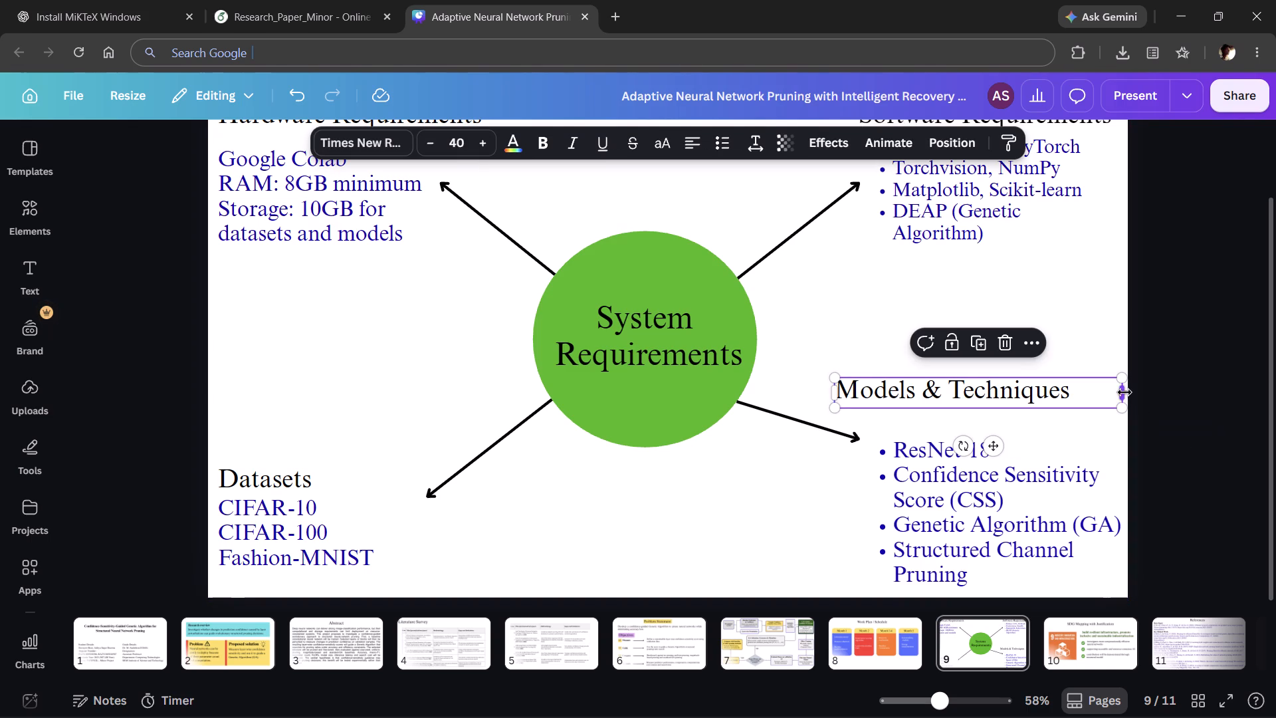
{"action": "left_click_drag", "start_coordinate": [956, 396], "coordinate": [976, 407]}
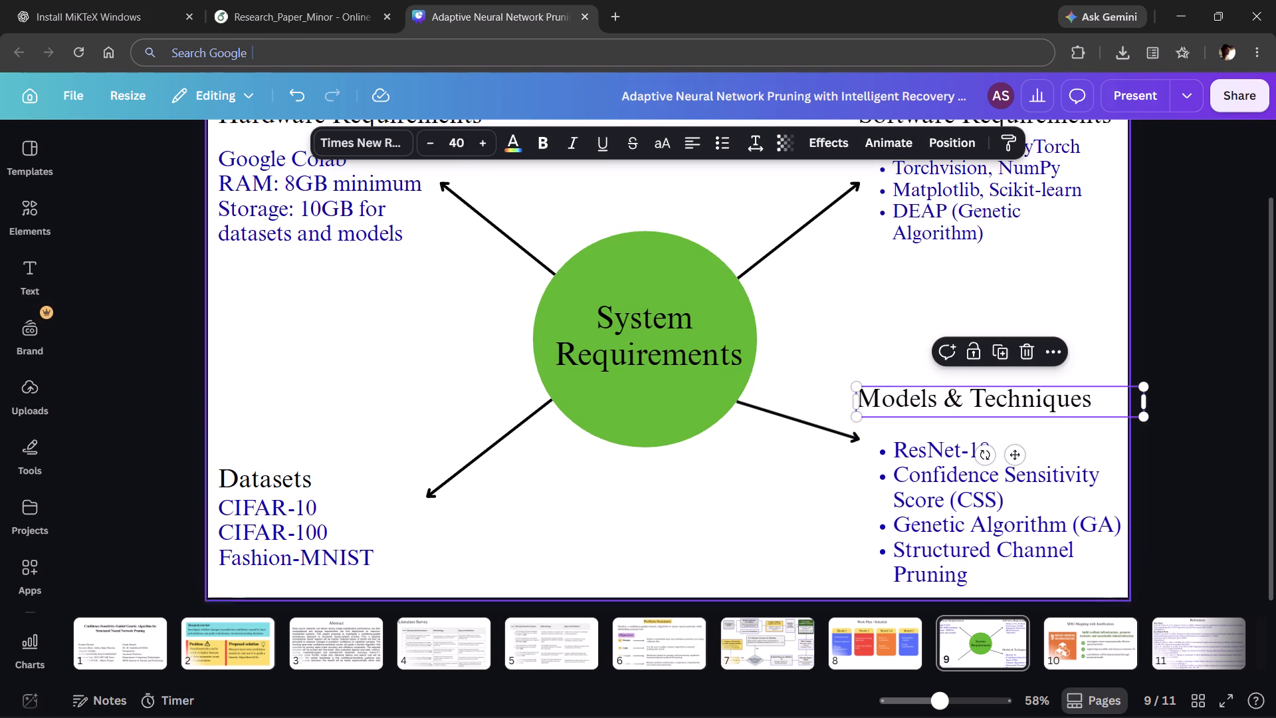
Move the models list, starting with ResNet-18, up beneath the Models & Techniques heading and extend its box slightly leftward.
{"action": "left_click", "coordinate": [949, 486]}
{"action": "left_click_drag", "start_coordinate": [949, 486], "coordinate": [941, 472]}
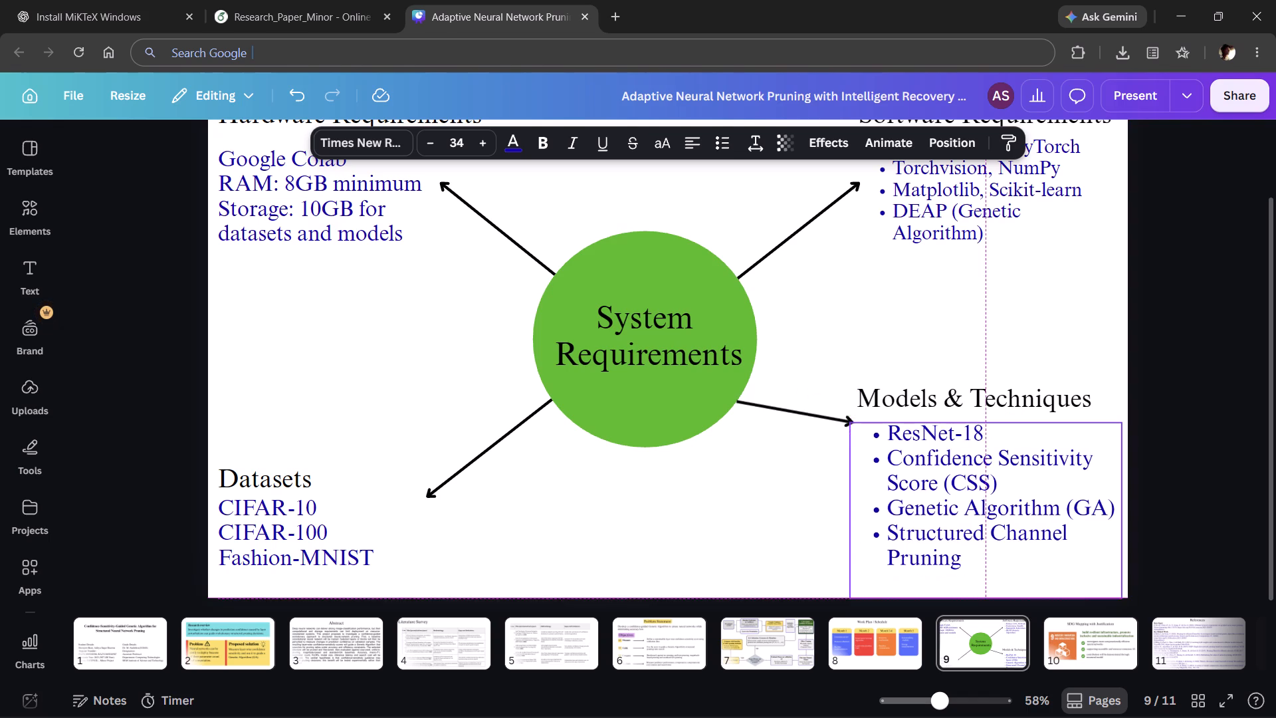
{"action": "double_click", "coordinate": [941, 472]}
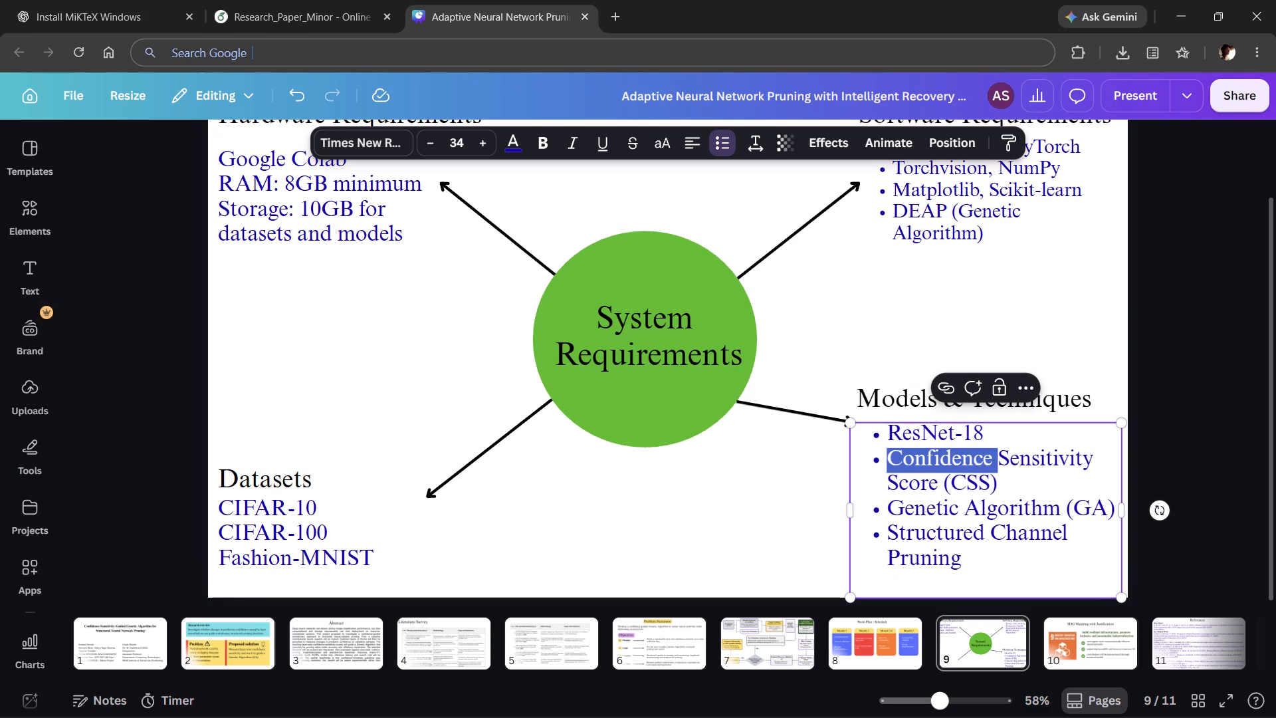
{"action": "left_click_drag", "start_coordinate": [841, 509], "coordinate": [829, 510]}
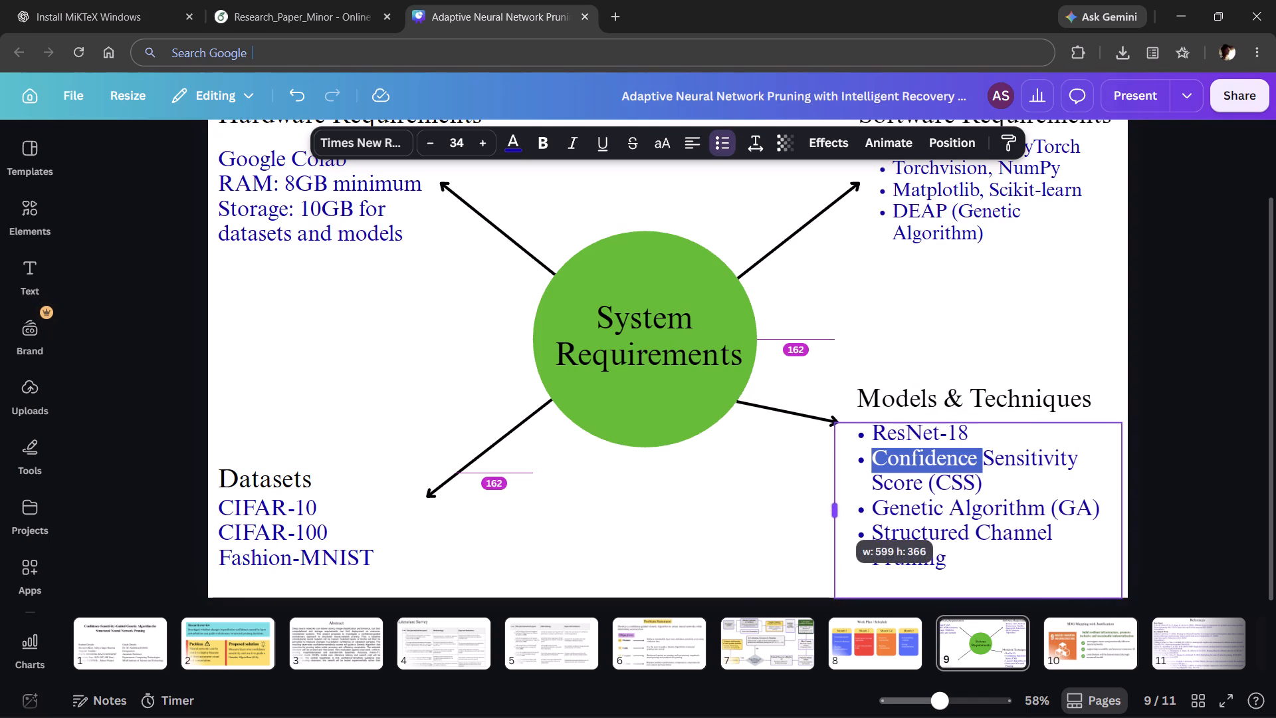
{"action": "left_click_drag", "start_coordinate": [829, 510], "coordinate": [831, 510]}
{"action": "left_click", "coordinate": [1245, 481]}
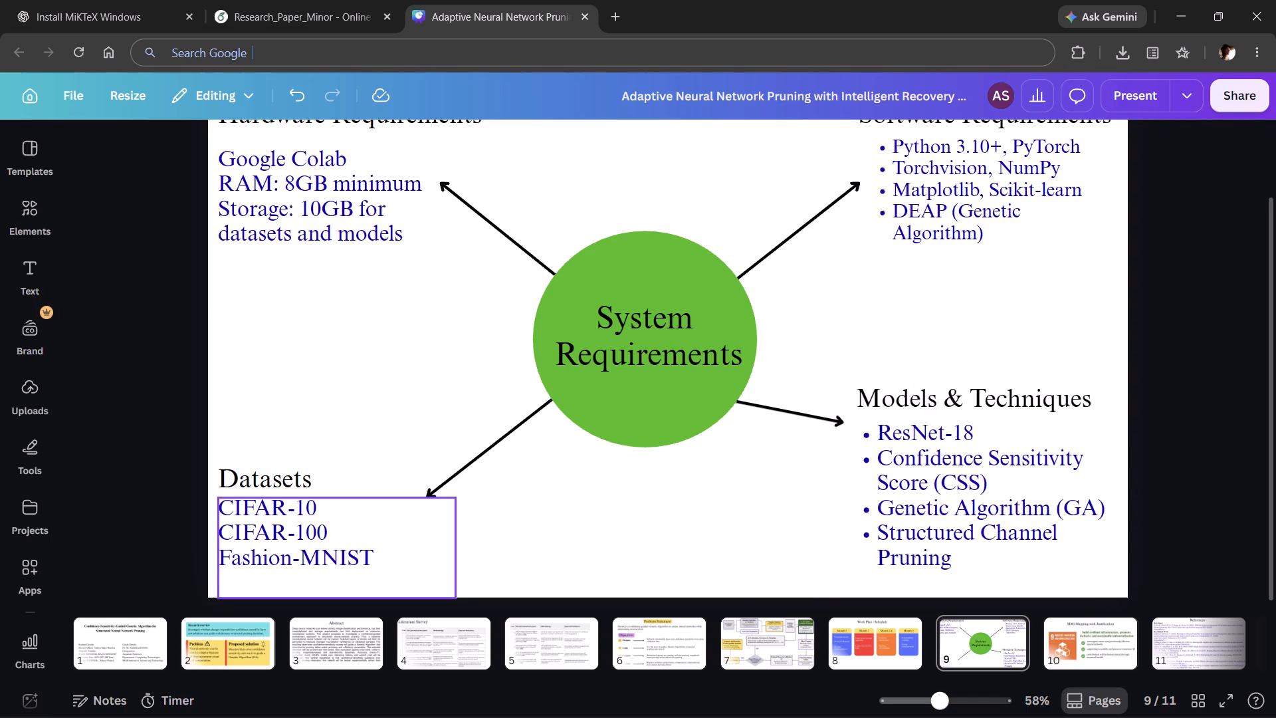
Remove the empty line after Fashion-MNIST in the datasets list.
{"action": "double_click", "coordinate": [309, 529]}
{"action": "left_click", "coordinate": [334, 568]}
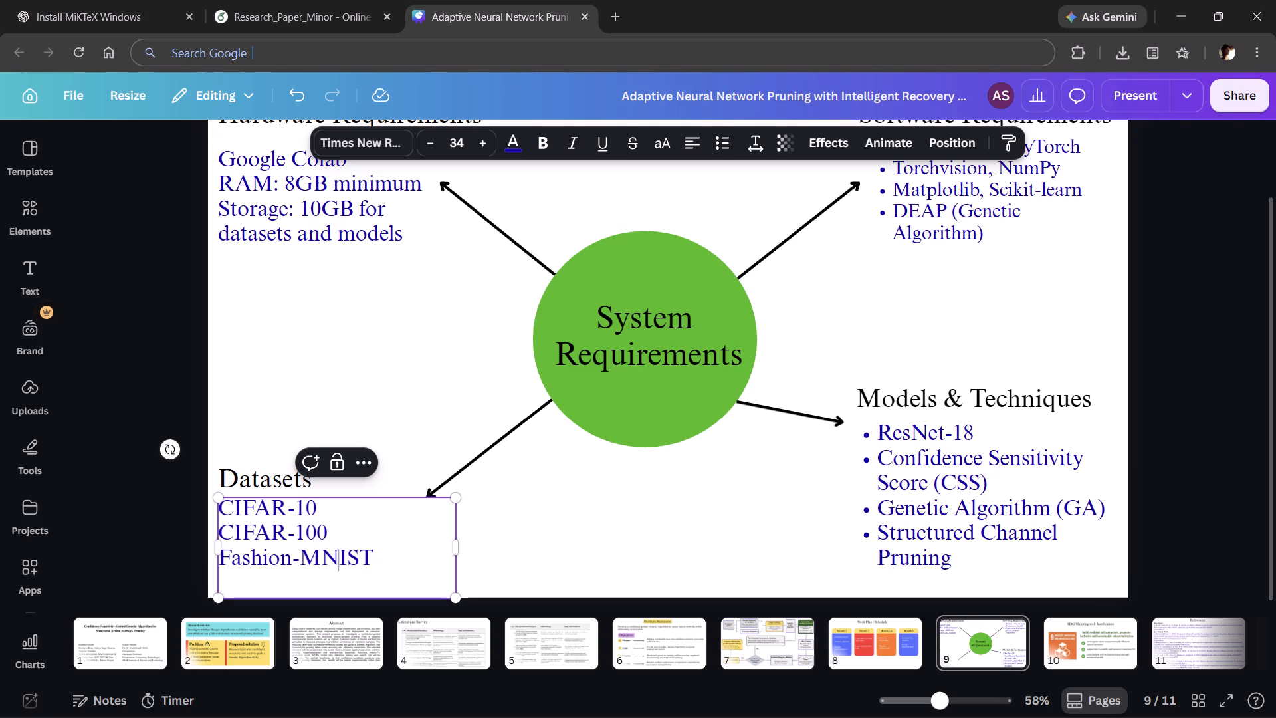
{"action": "key", "text": "Down"}
{"action": "key", "text": "BackSpace"}
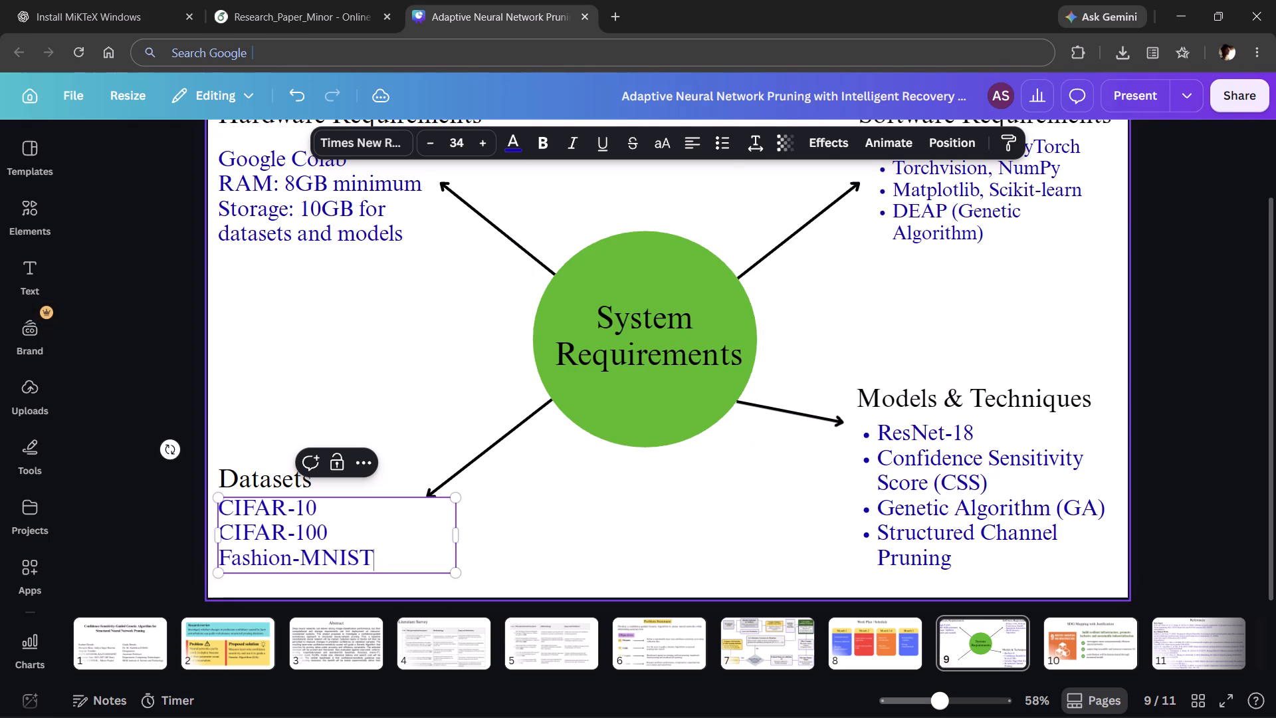
Turn all three entries of the datasets list, CIFAR-10, CIFAR-100 and Fashion-MNIST, into bullet points.
{"action": "left_click", "coordinate": [720, 152]}
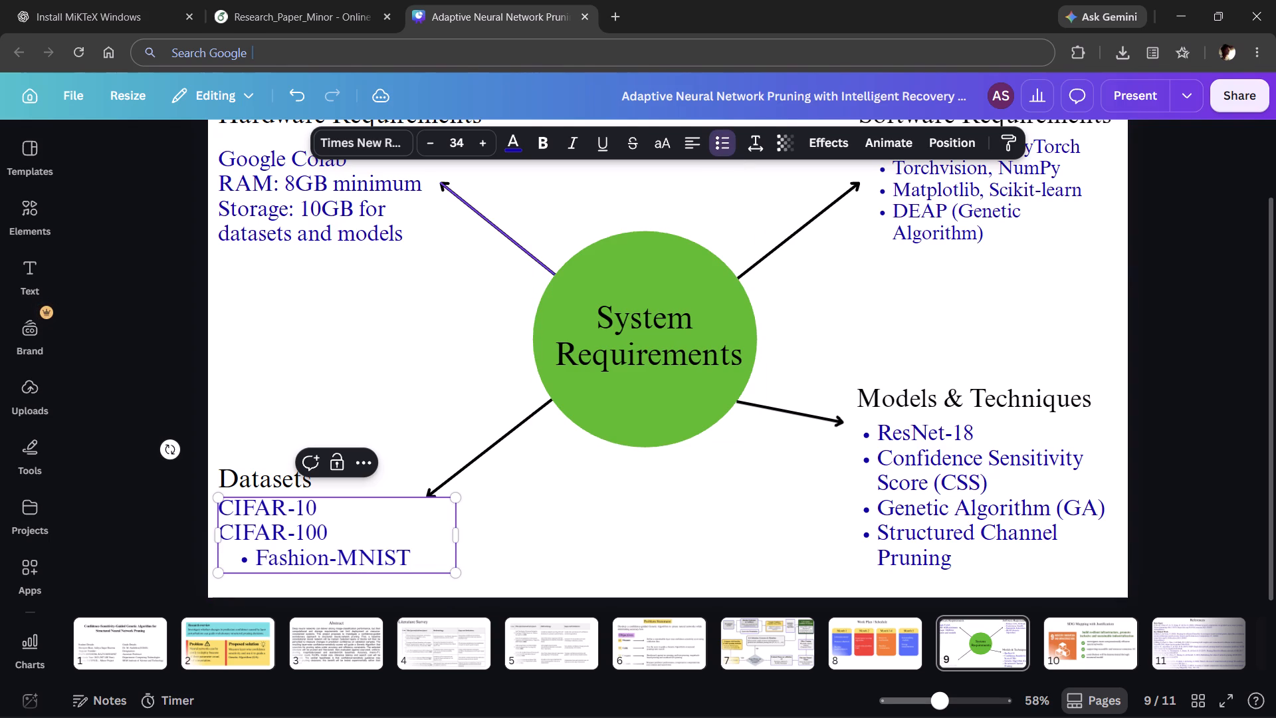
{"action": "key", "text": "shift+Up"}
{"action": "key", "text": "shift+Up"}
{"action": "key", "text": "shift+Up"}
{"action": "left_click", "coordinate": [724, 153]}
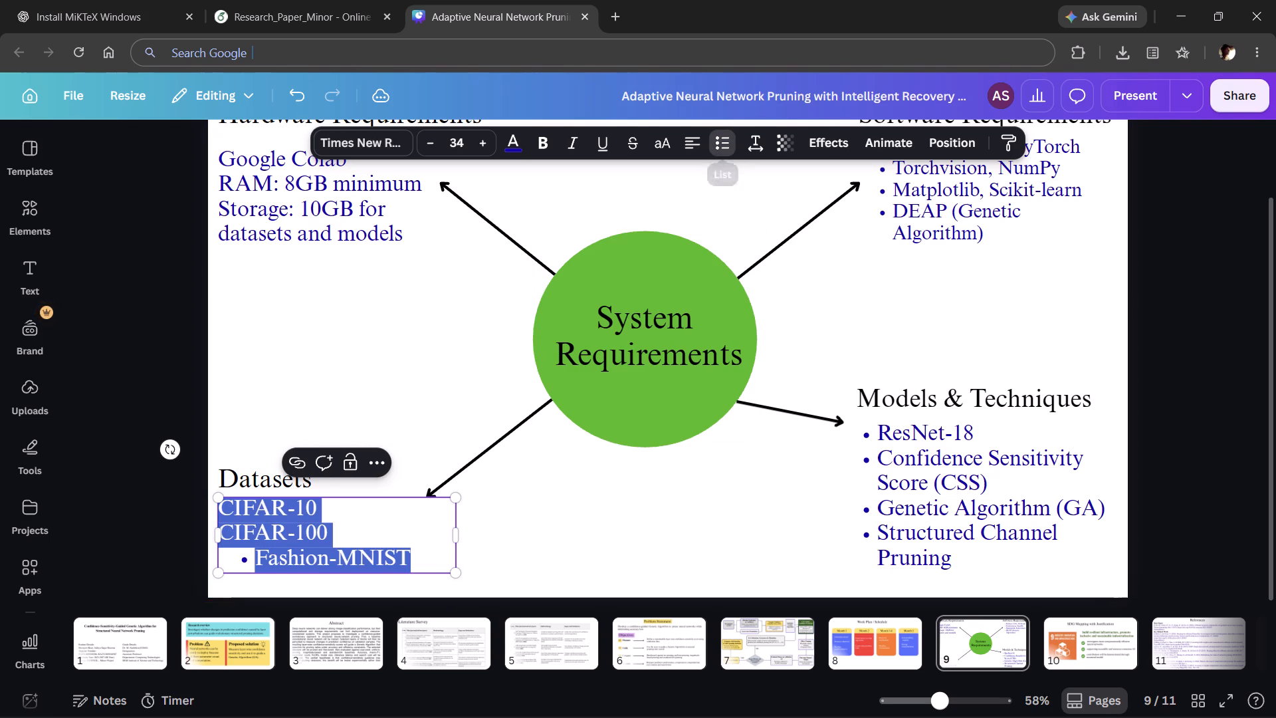
{"action": "left_click", "coordinate": [377, 280]}
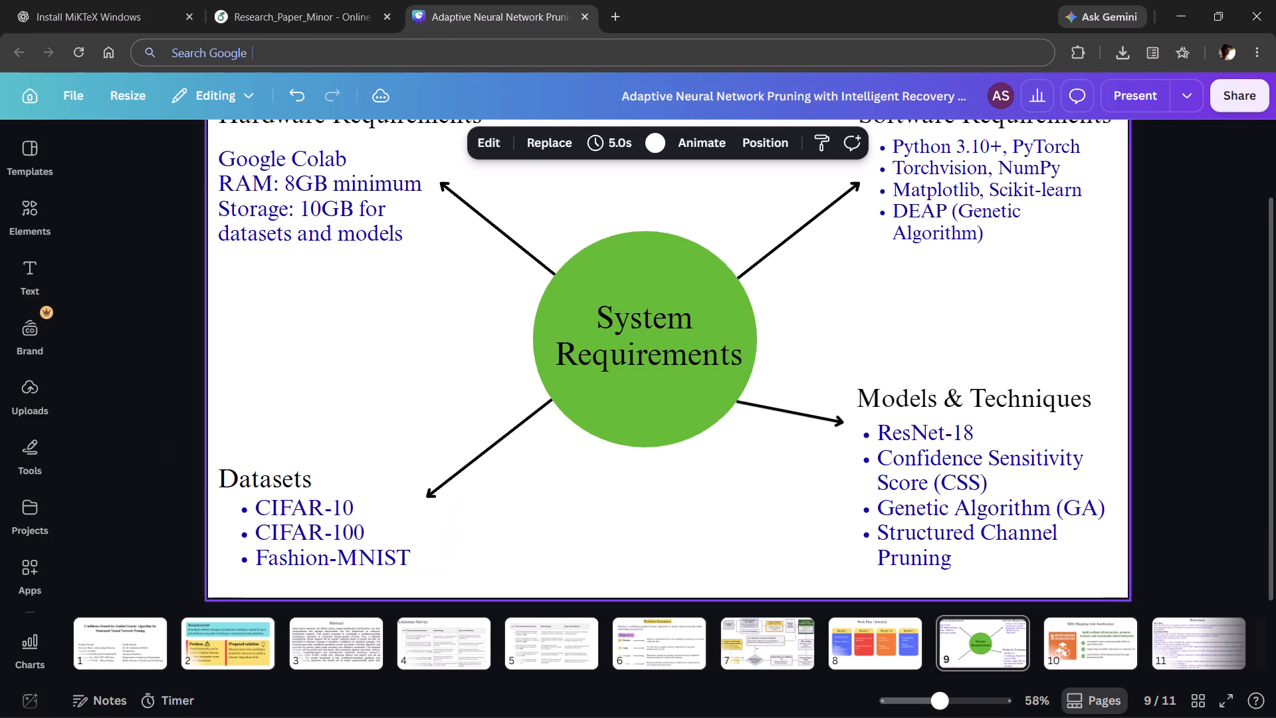
Make the hardware requirements text a bulleted list and widen its box so "RAM: 8GB minimum" fits on one line.
{"action": "scroll", "coordinate": [385, 372], "scroll_direction": "up", "scroll_amount": 1}
{"action": "double_click", "coordinate": [322, 280]}
{"action": "key", "text": "ctrl+a"}
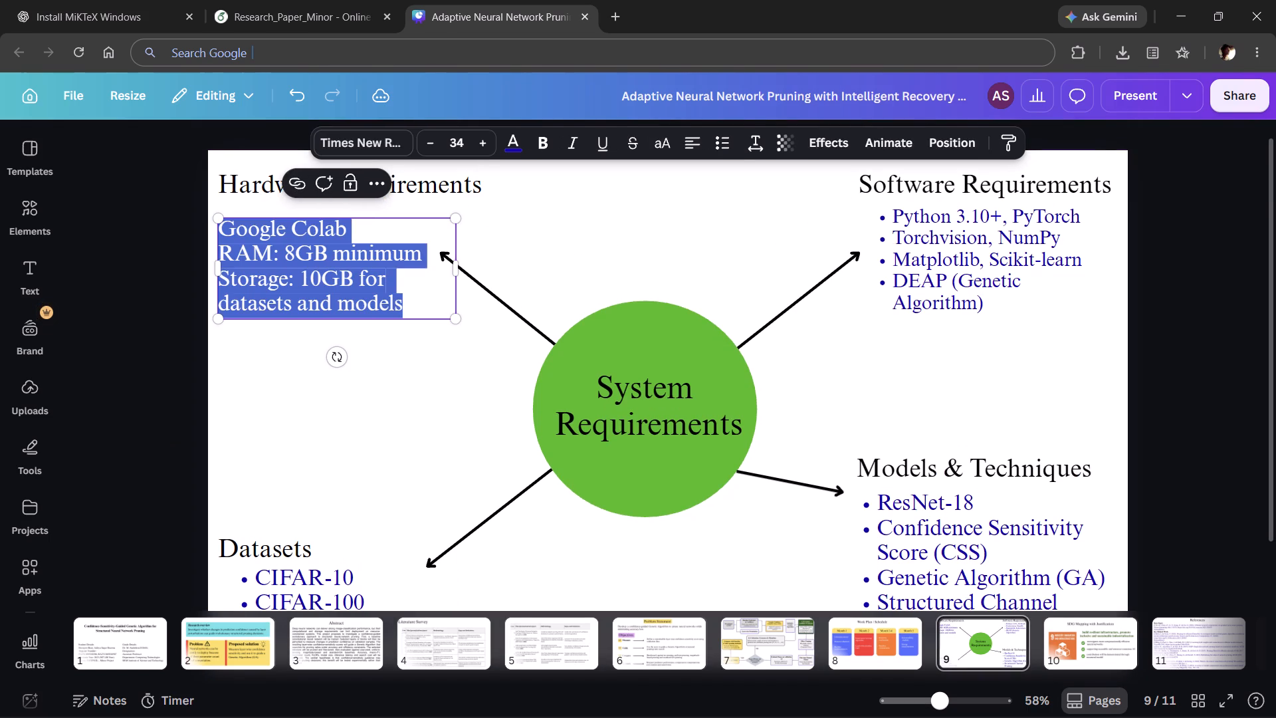
{"action": "left_click", "coordinate": [722, 146]}
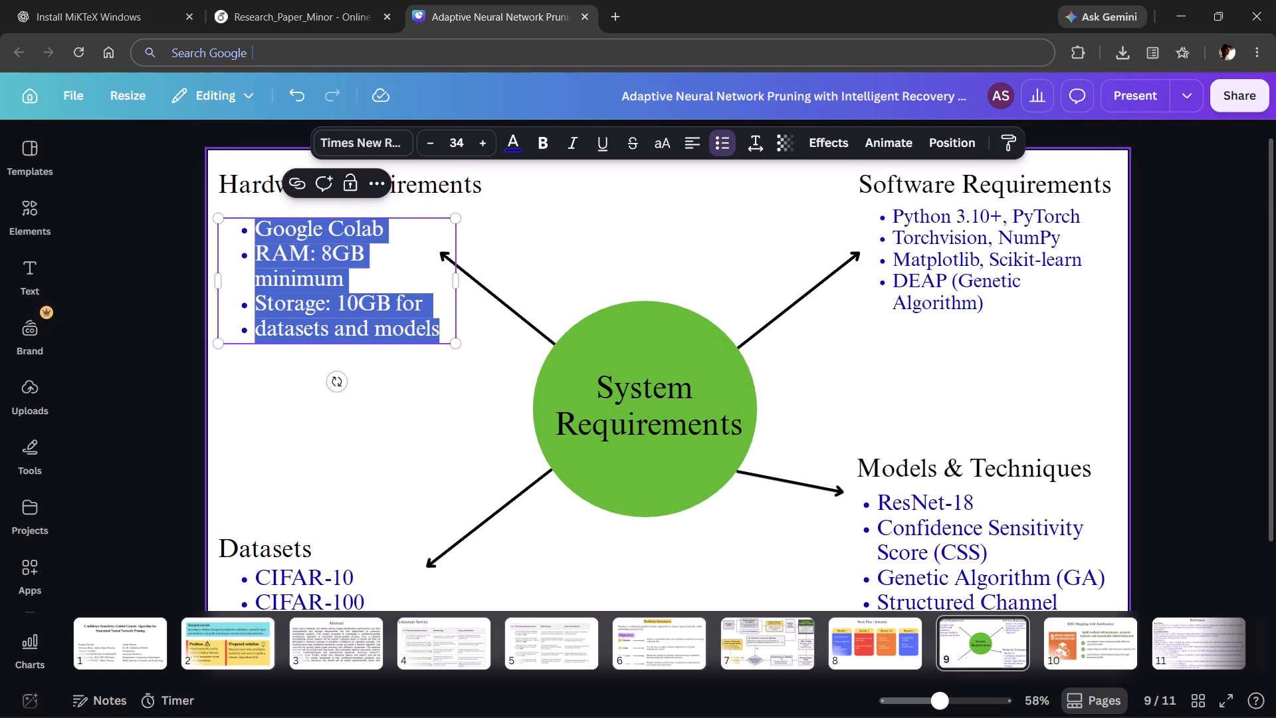
{"action": "left_click_drag", "start_coordinate": [458, 289], "coordinate": [483, 286]}
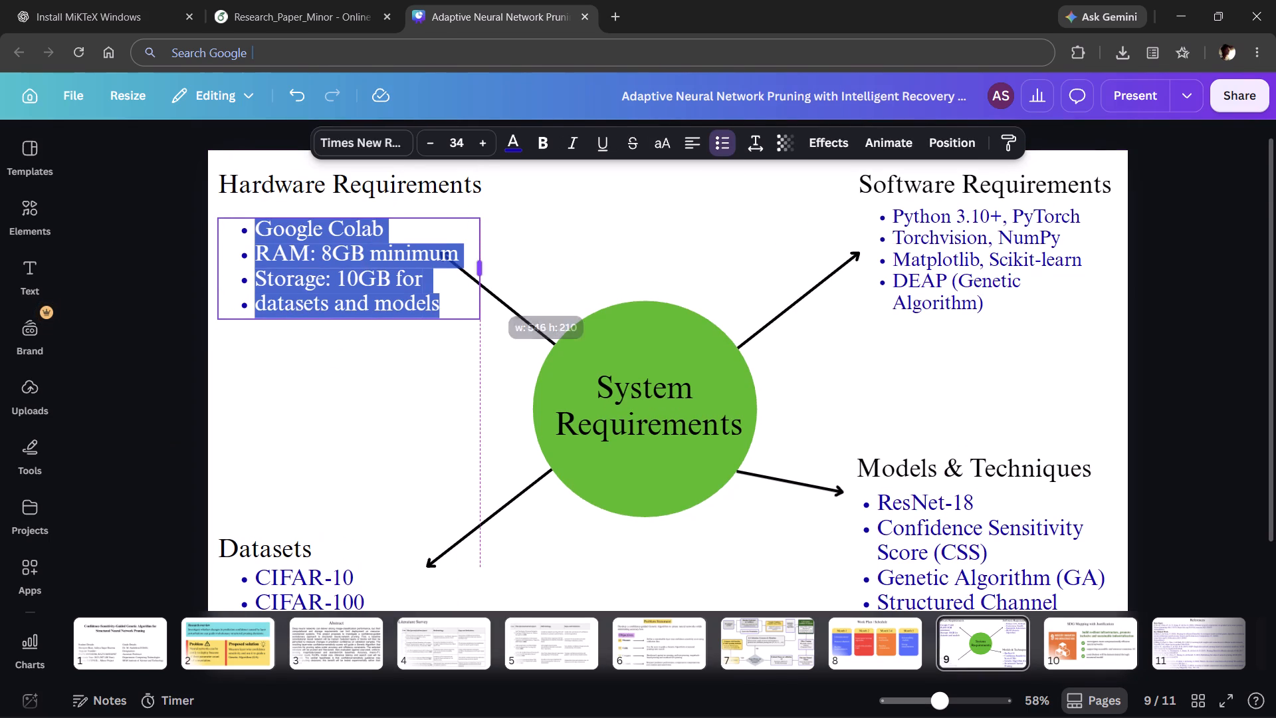
{"action": "left_click_drag", "start_coordinate": [483, 286], "coordinate": [484, 286]}
{"action": "left_click", "coordinate": [570, 253]}
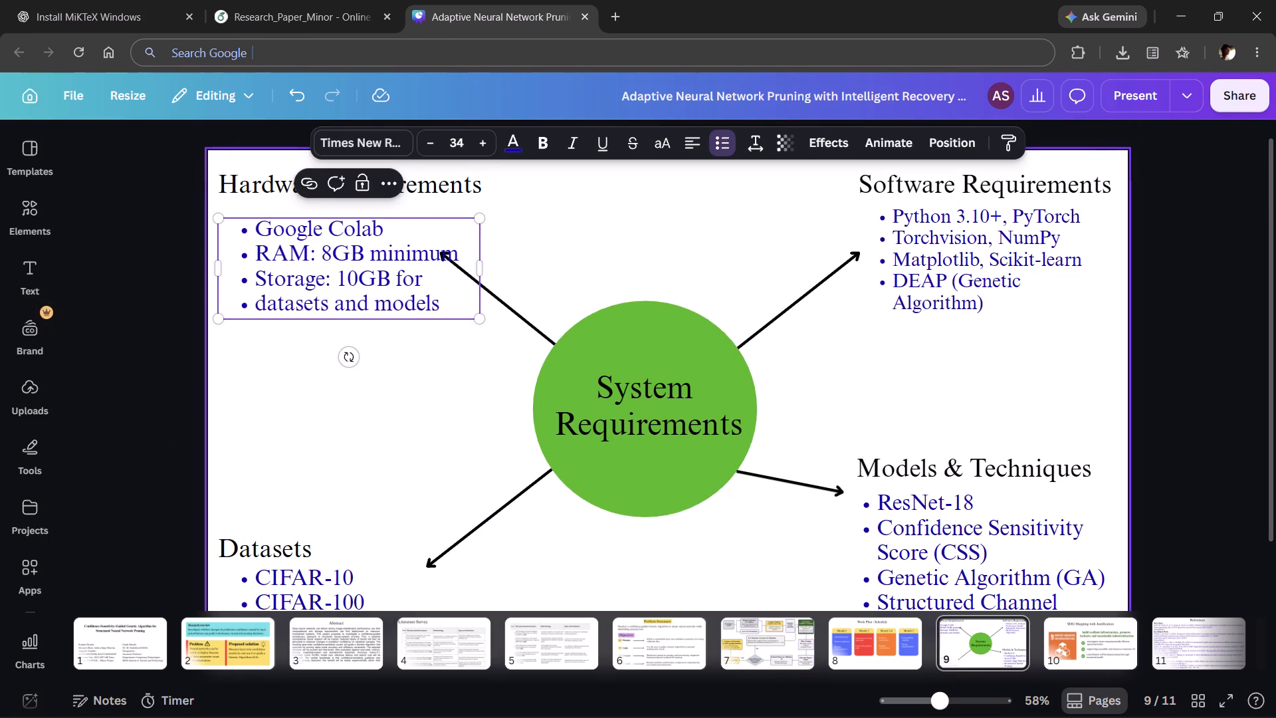
Move the head of the arrow towards Hardware Requirements to the edge of the hardware list's box, clear of its text.
{"action": "left_click", "coordinate": [486, 289]}
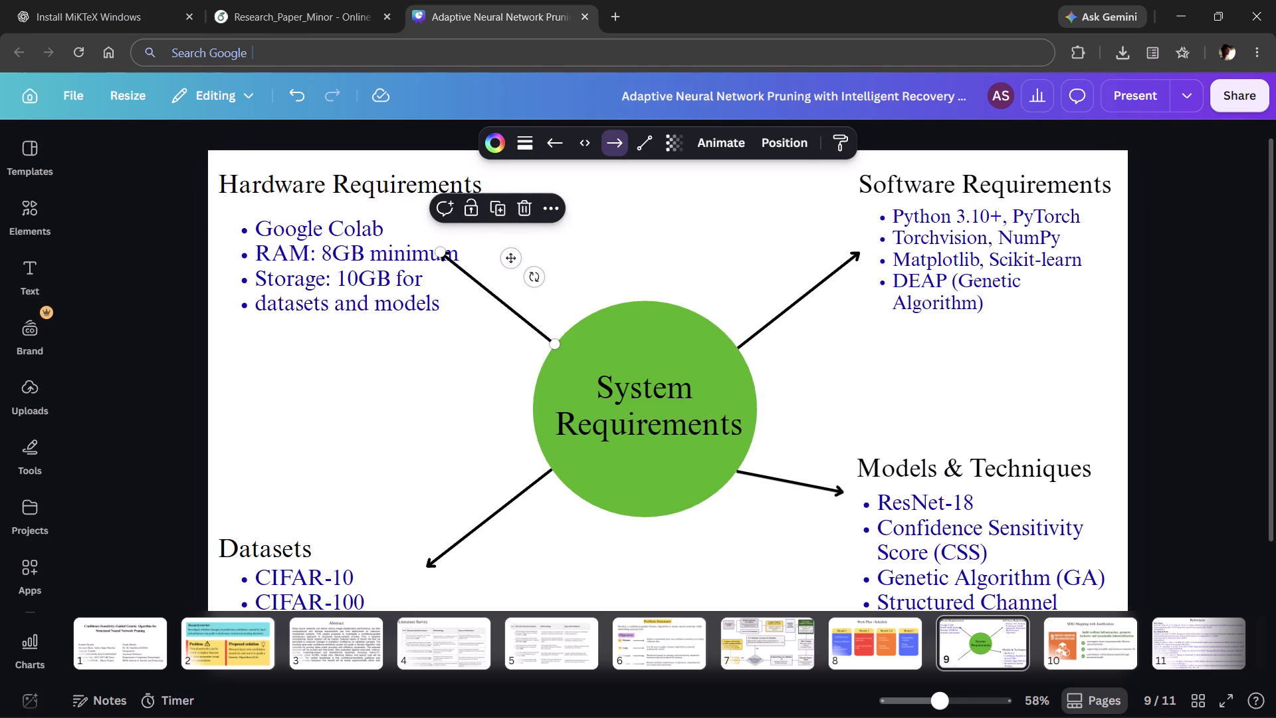
{"action": "left_click_drag", "start_coordinate": [437, 250], "coordinate": [482, 263]}
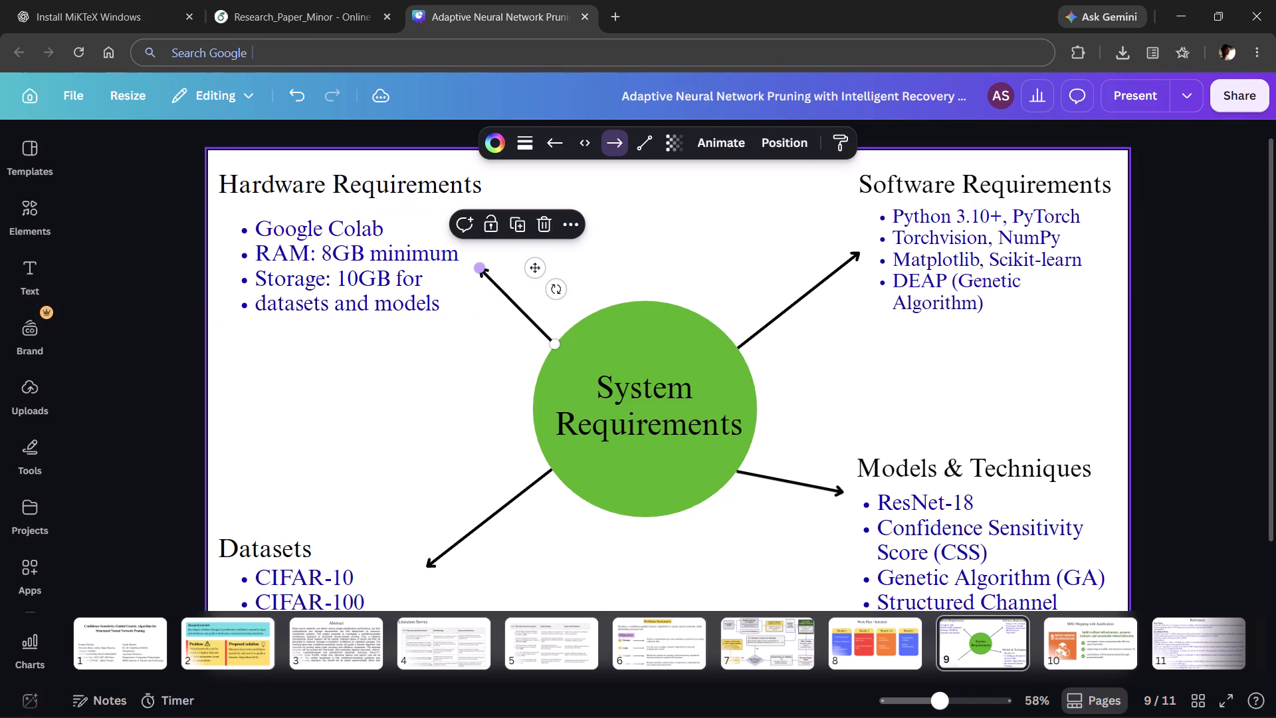
{"action": "left_click", "coordinate": [625, 254]}
Widen the software requirements list box slightly so "DEAP (Genetic Algorithm)" fits on one line.
{"action": "left_click", "coordinate": [883, 244]}
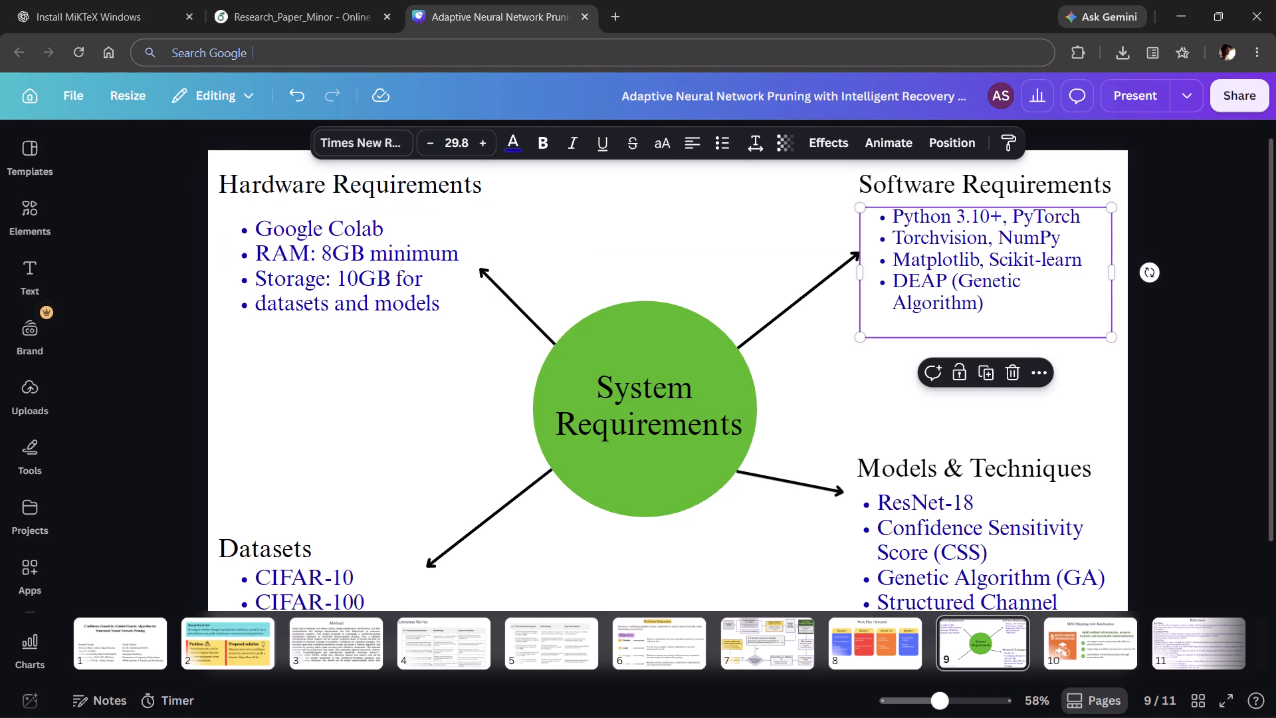
{"action": "double_click", "coordinate": [1015, 311]}
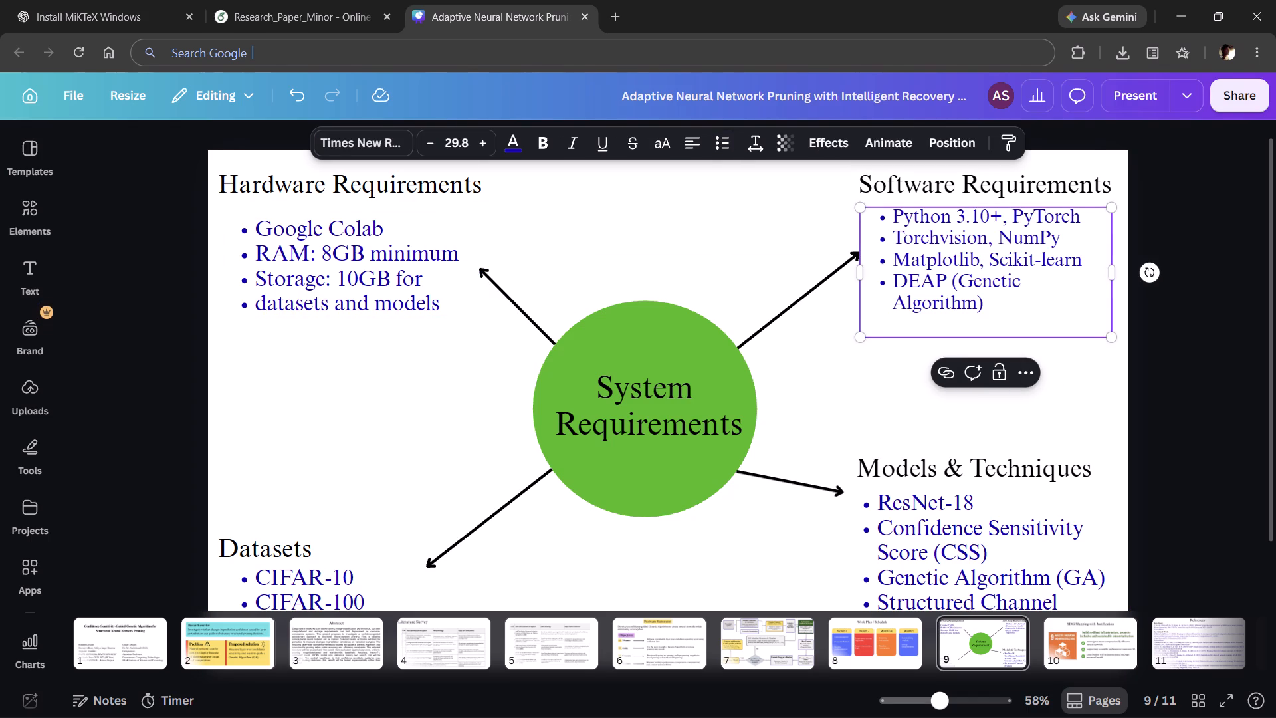
{"action": "left_click_drag", "start_coordinate": [1115, 275], "coordinate": [1122, 275]}
{"action": "left_click", "coordinate": [1080, 354]}
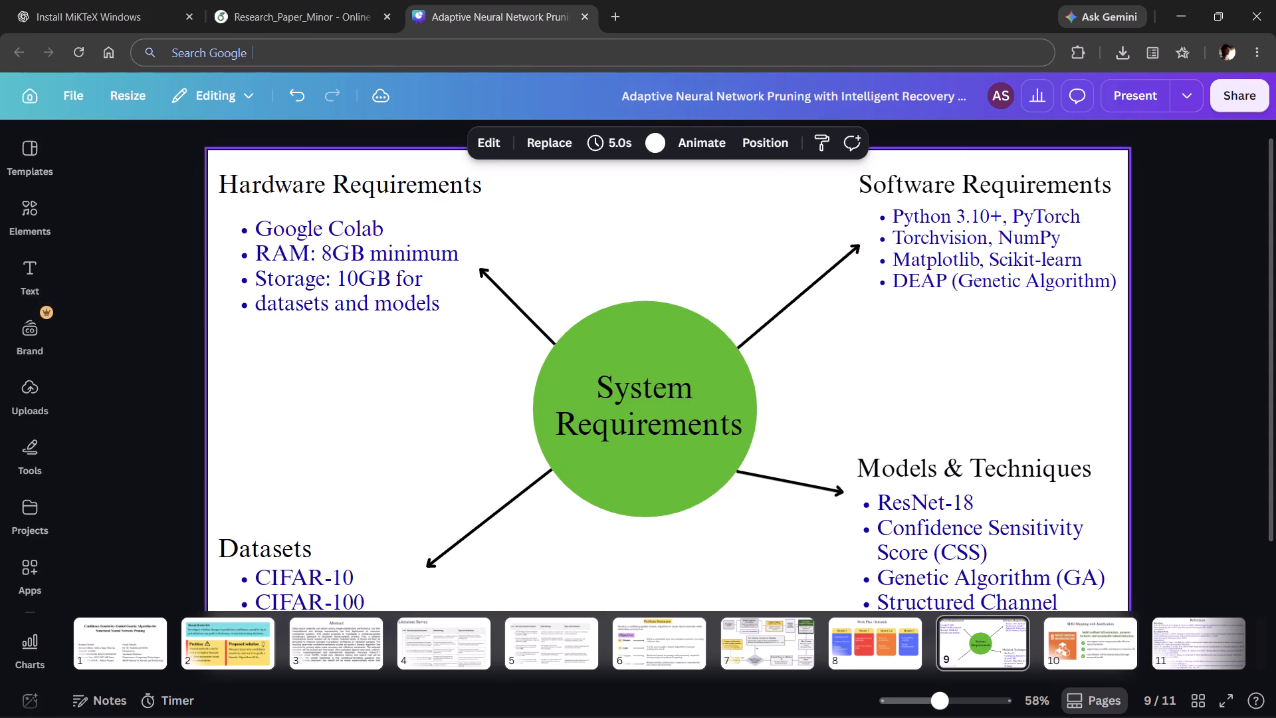
{"action": "left_click", "coordinate": [978, 277]}
{"action": "left_click", "coordinate": [884, 352]}
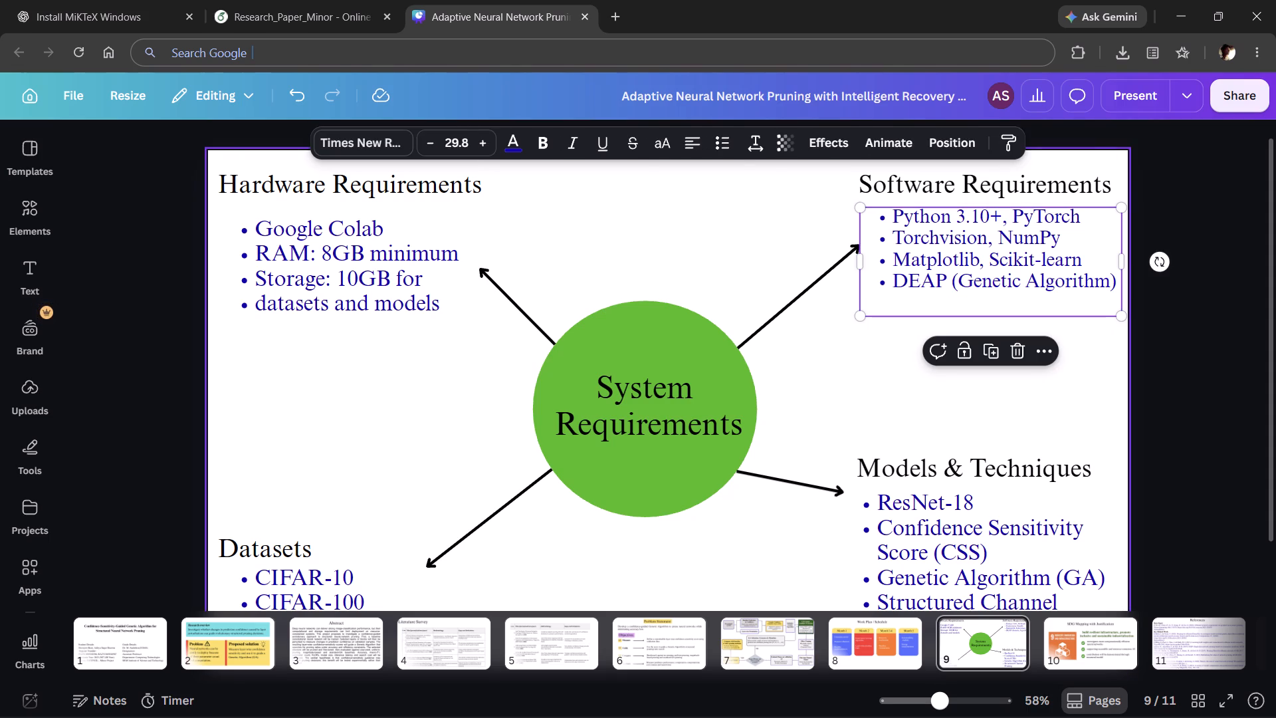
Remove the empty line after Structured Channel Pruning in the models list.
{"action": "scroll", "coordinate": [925, 509], "scroll_direction": "down", "scroll_amount": 1}
{"action": "left_click", "coordinate": [928, 499]}
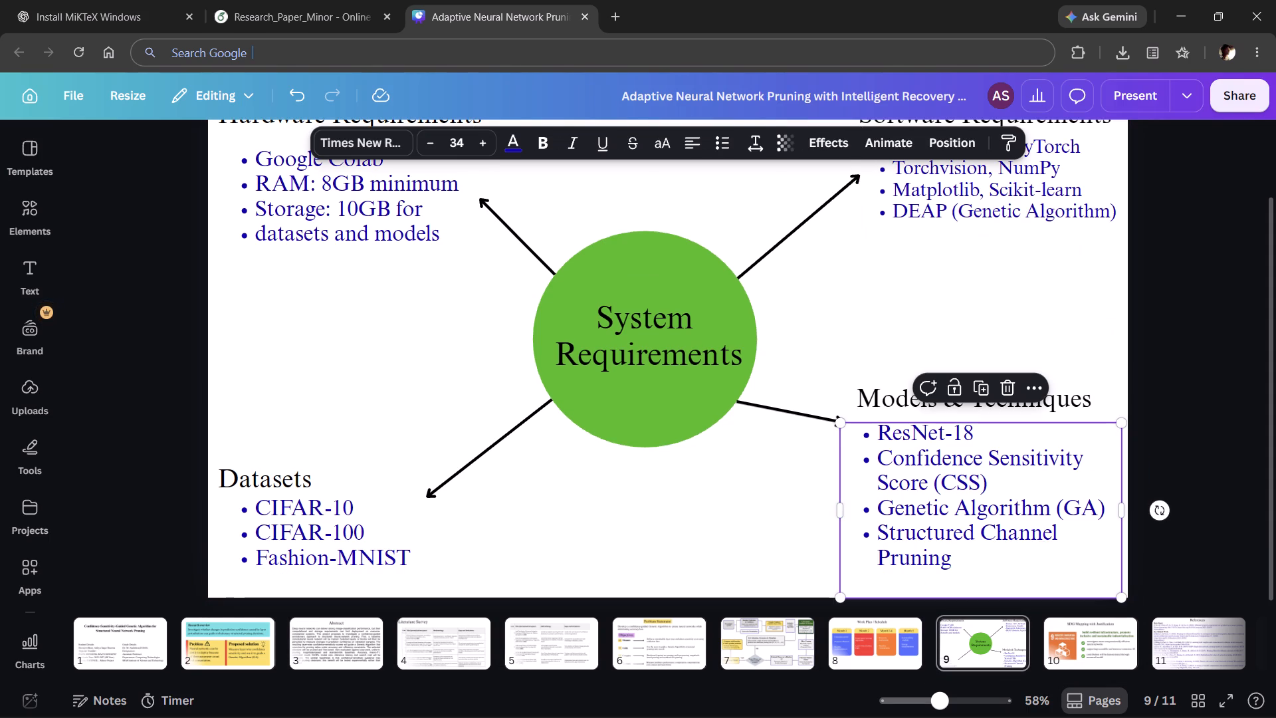
{"action": "double_click", "coordinate": [947, 580]}
{"action": "key", "text": "BackSpace"}
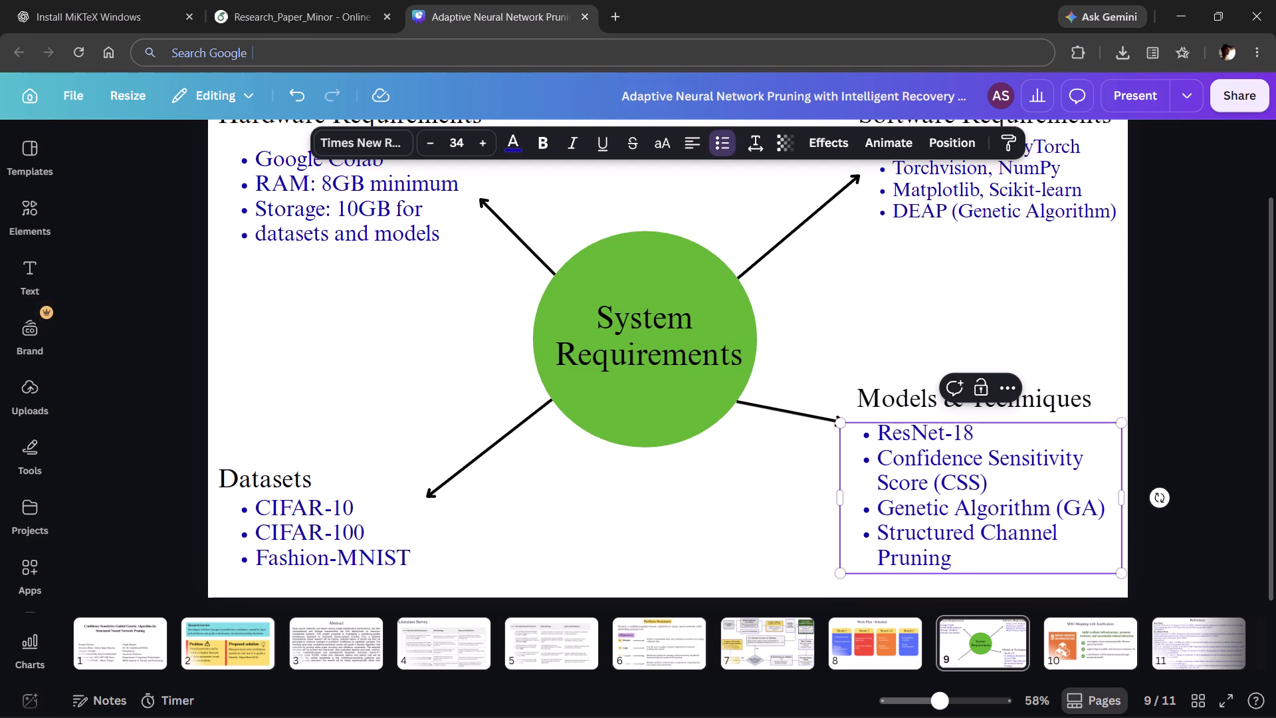
Set the font size of the hardware, software, datasets and models lists together to 32.
{"action": "left_click", "coordinate": [445, 229], "text": "shift"}
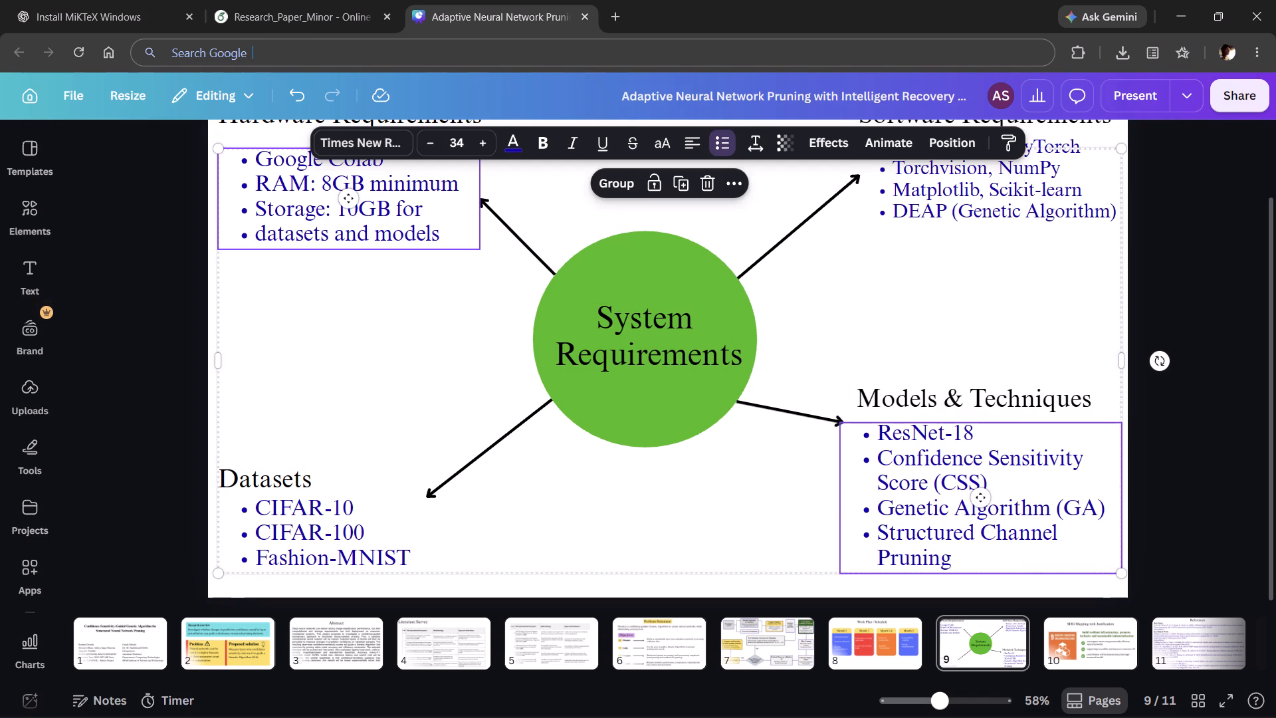
{"action": "left_click", "coordinate": [963, 197], "text": "shift"}
{"action": "left_click", "coordinate": [369, 542], "text": "shift"}
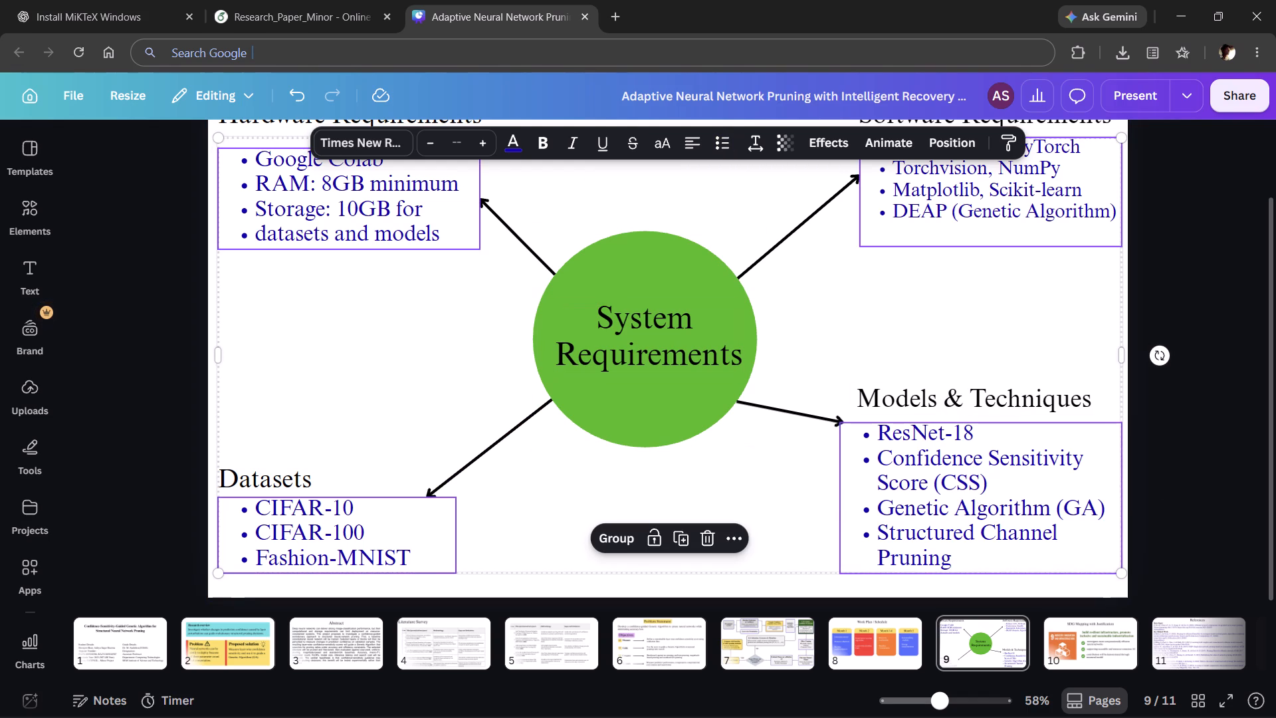
{"action": "left_click", "coordinate": [459, 135]}
{"action": "type", "text": "32"}
{"action": "key", "text": "Return"}
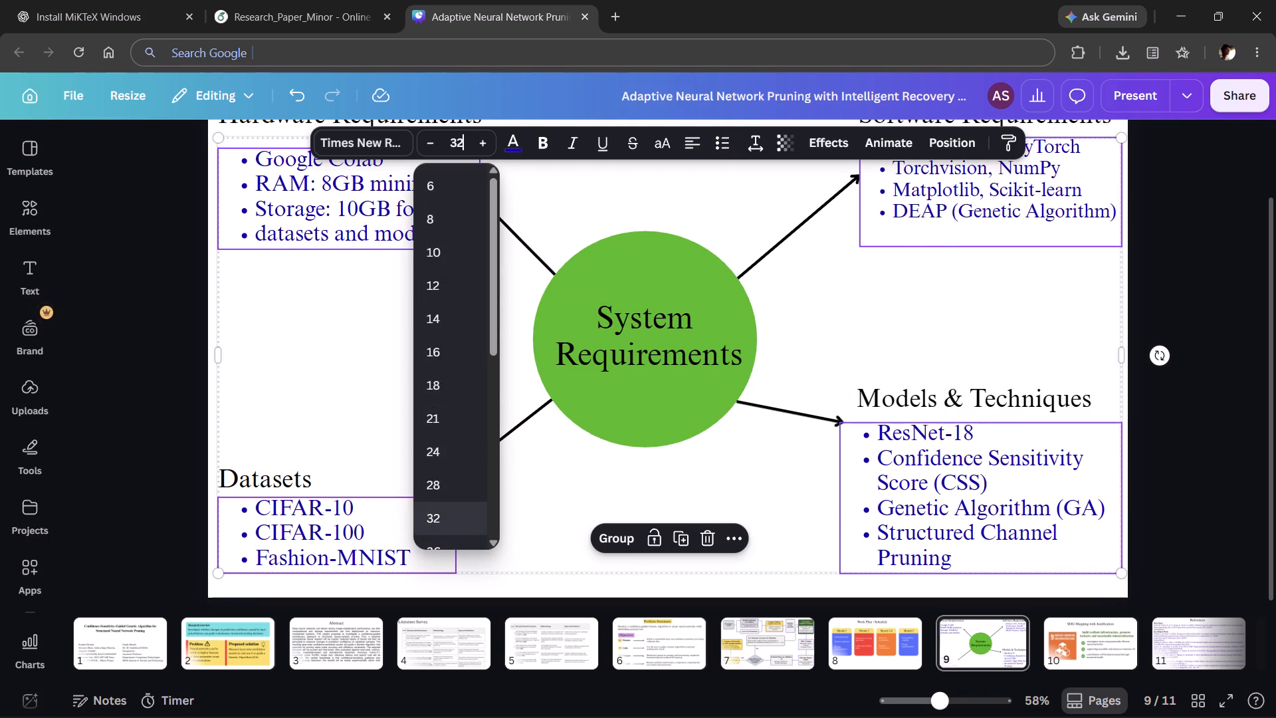
{"action": "scroll", "coordinate": [667, 412], "scroll_direction": "up", "scroll_amount": 1}
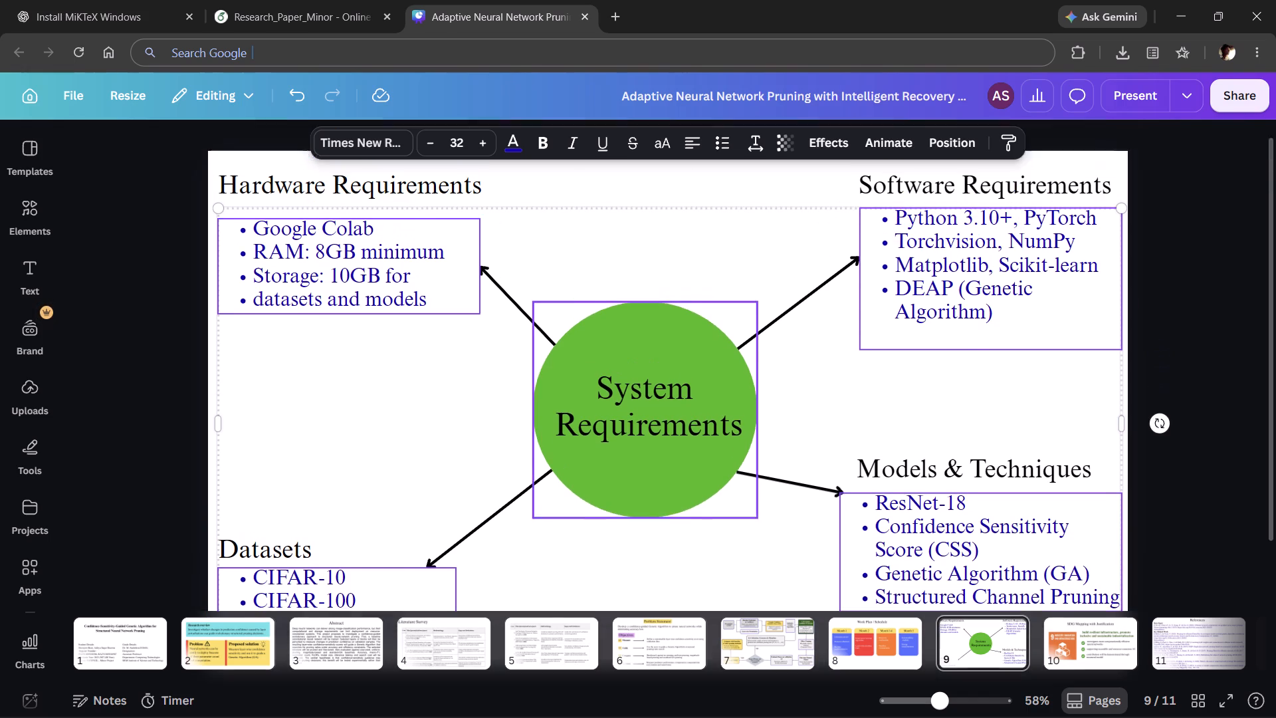
{"action": "scroll", "coordinate": [667, 412], "scroll_direction": "up", "scroll_amount": 1}
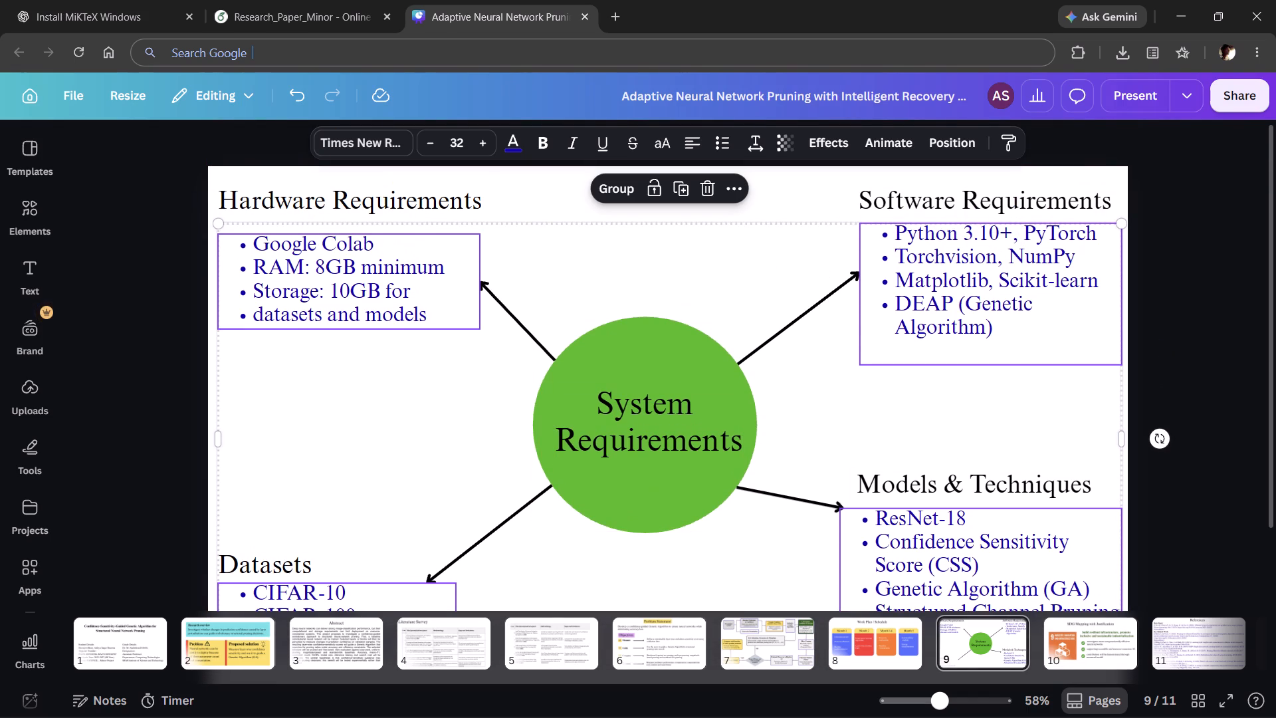
{"action": "left_click", "coordinate": [1237, 437]}
Nudge the Datasets heading slightly up and to the right, away from the list beneath it.
{"action": "left_click", "coordinate": [283, 564]}
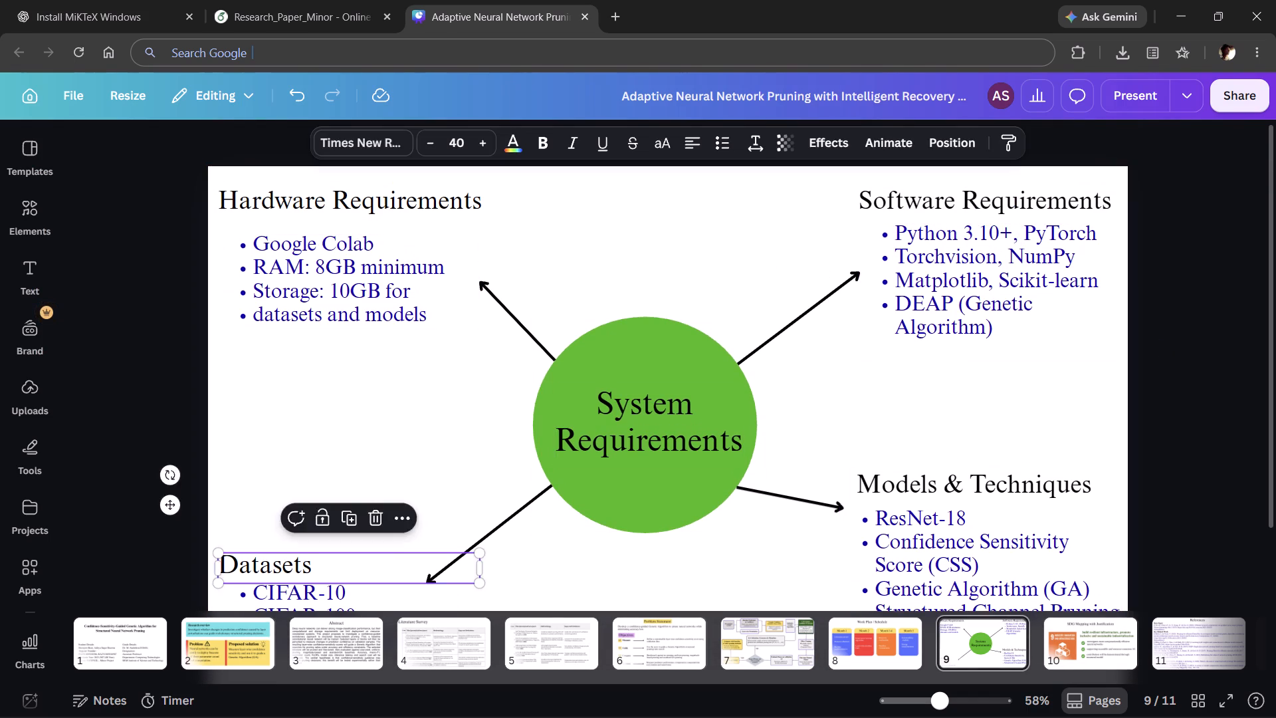
{"action": "key", "text": "Up"}
{"action": "key", "text": "Up"}
{"action": "key", "text": "Up"}
{"action": "key", "text": "Up"}
{"action": "key", "text": "Up"}
{"action": "key", "text": "Right"}
{"action": "key", "text": "Right"}
{"action": "key", "text": "Right"}
{"action": "key", "text": "Right"}
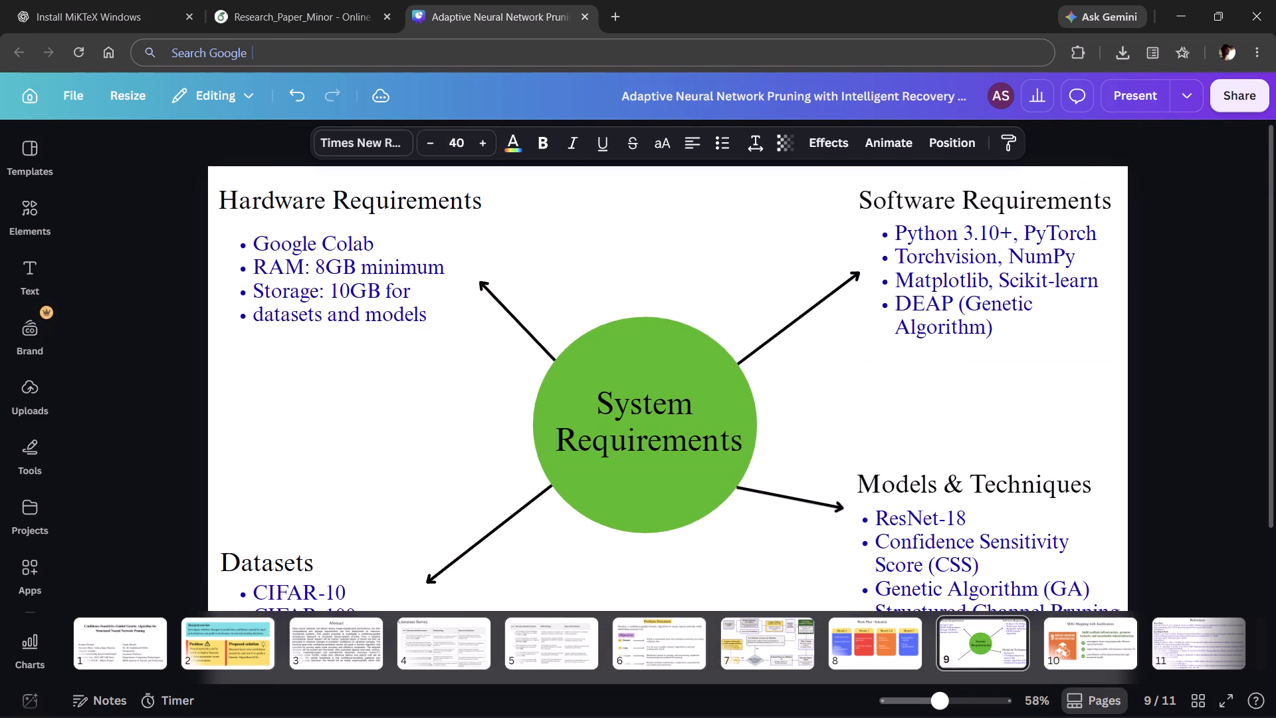
{"action": "left_click", "coordinate": [124, 439]}
Check the SDG Mapping with Justification slide and the References slide.
{"action": "left_click", "coordinate": [1077, 644]}
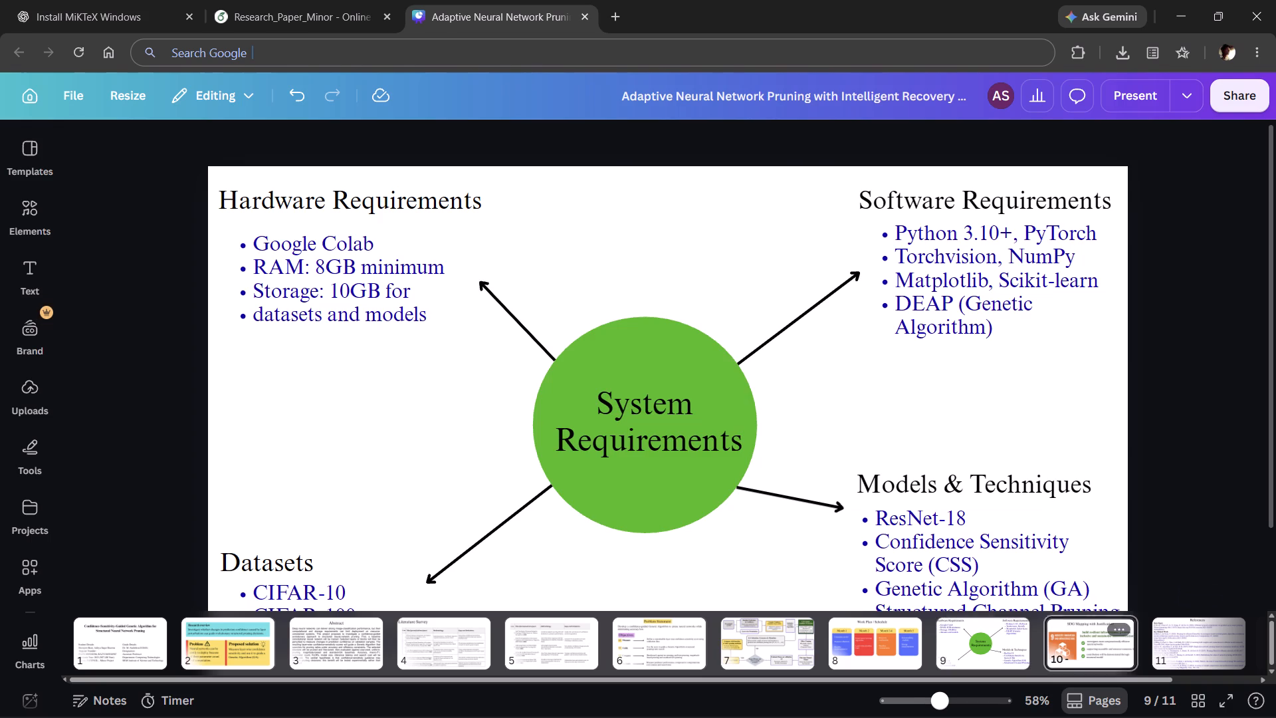
{"action": "scroll", "coordinate": [914, 495], "scroll_direction": "down", "scroll_amount": 1}
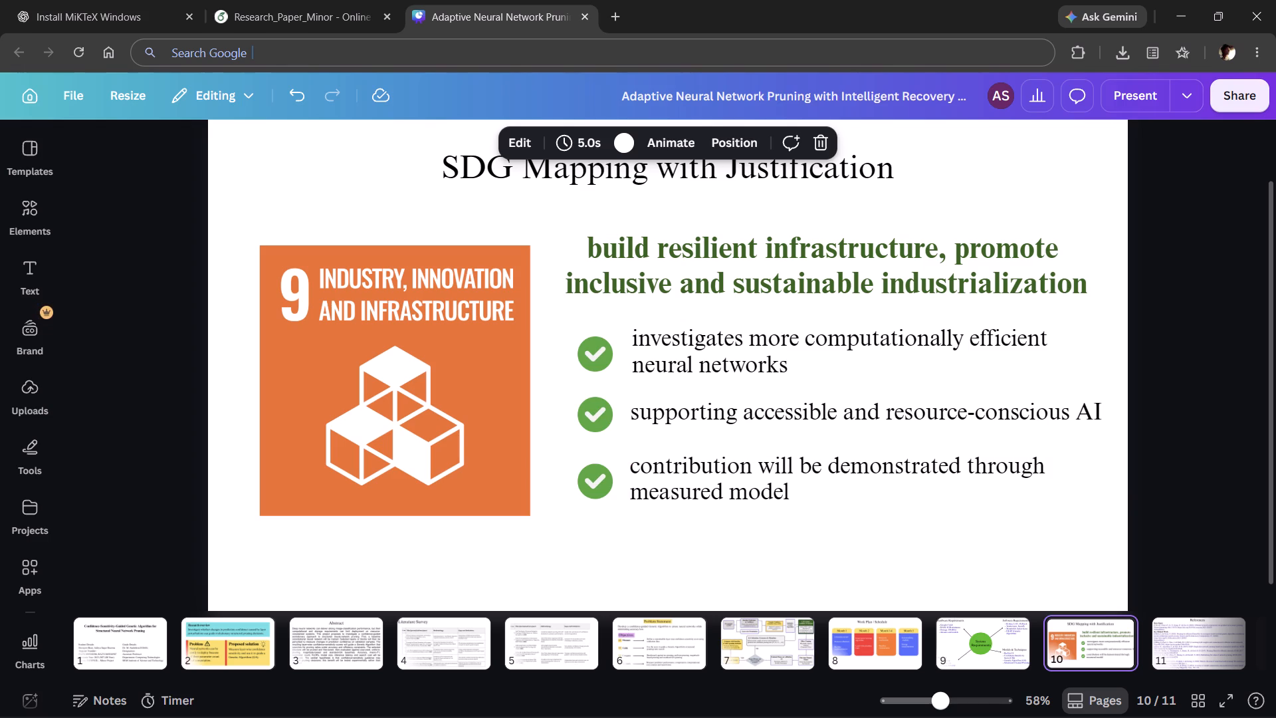
{"action": "left_click", "coordinate": [1208, 643]}
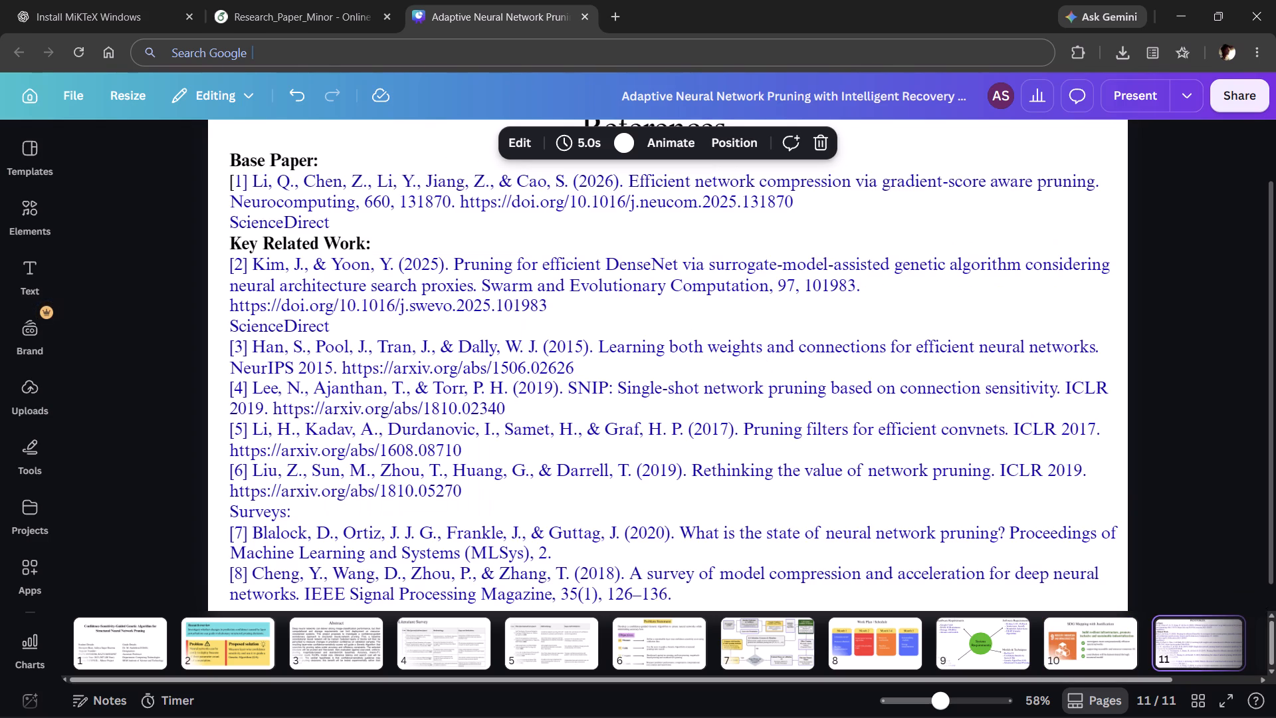
On the title slide, remove the leading space before "Register Number:" in the student details.
{"action": "left_click", "coordinate": [132, 644]}
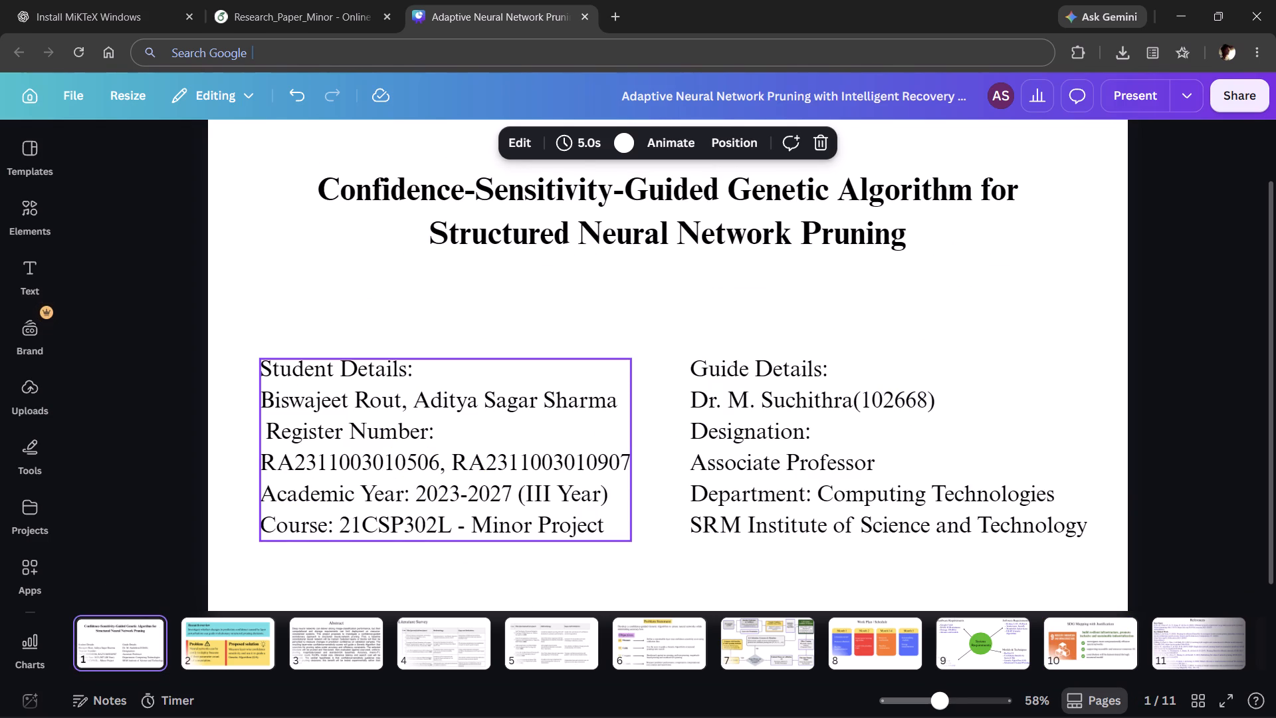
{"action": "left_click", "coordinate": [511, 406]}
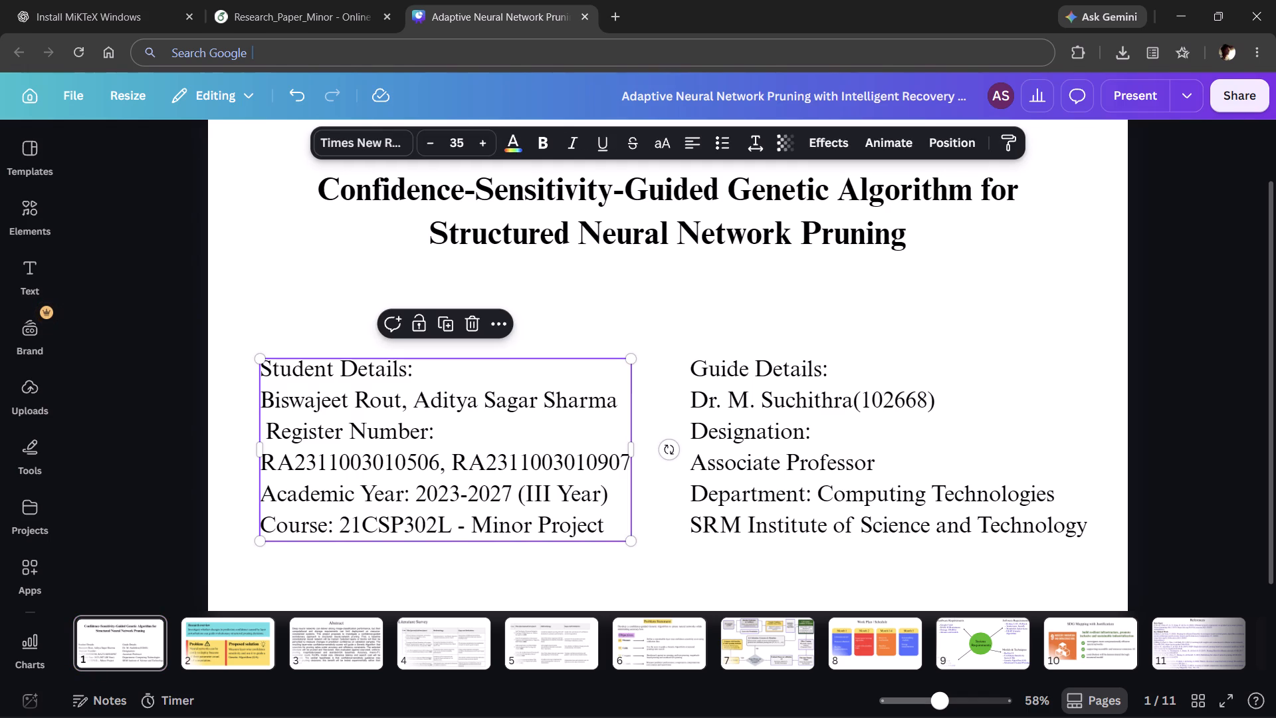
{"action": "double_click", "coordinate": [511, 406]}
{"action": "left_click", "coordinate": [480, 389]}
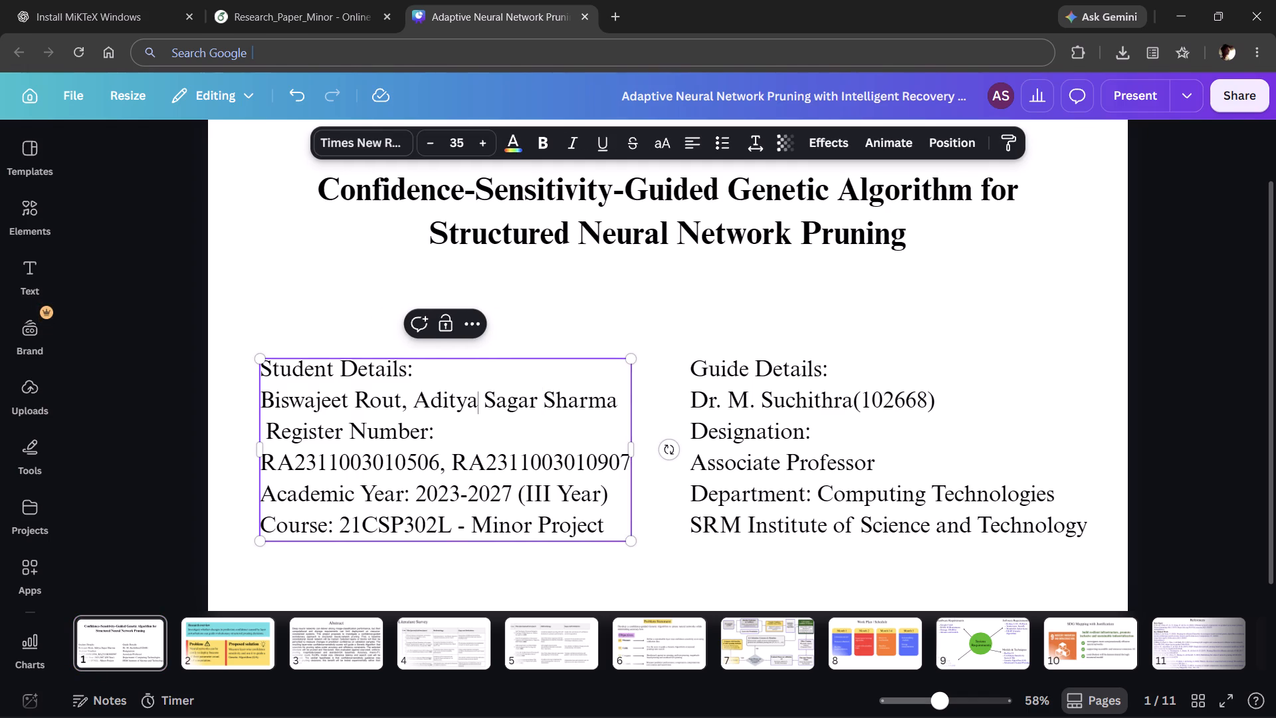
{"action": "left_click", "coordinate": [263, 452]}
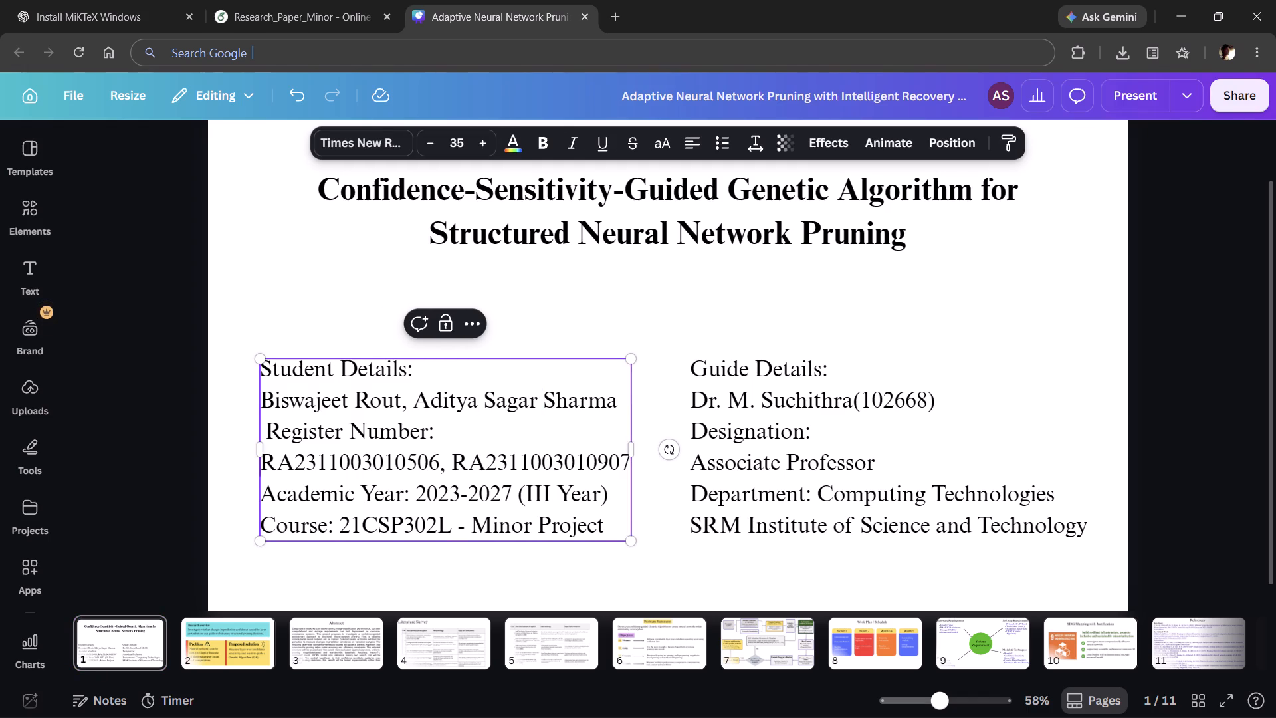
{"action": "left_click", "coordinate": [257, 453]}
{"action": "left_click", "coordinate": [253, 453]}
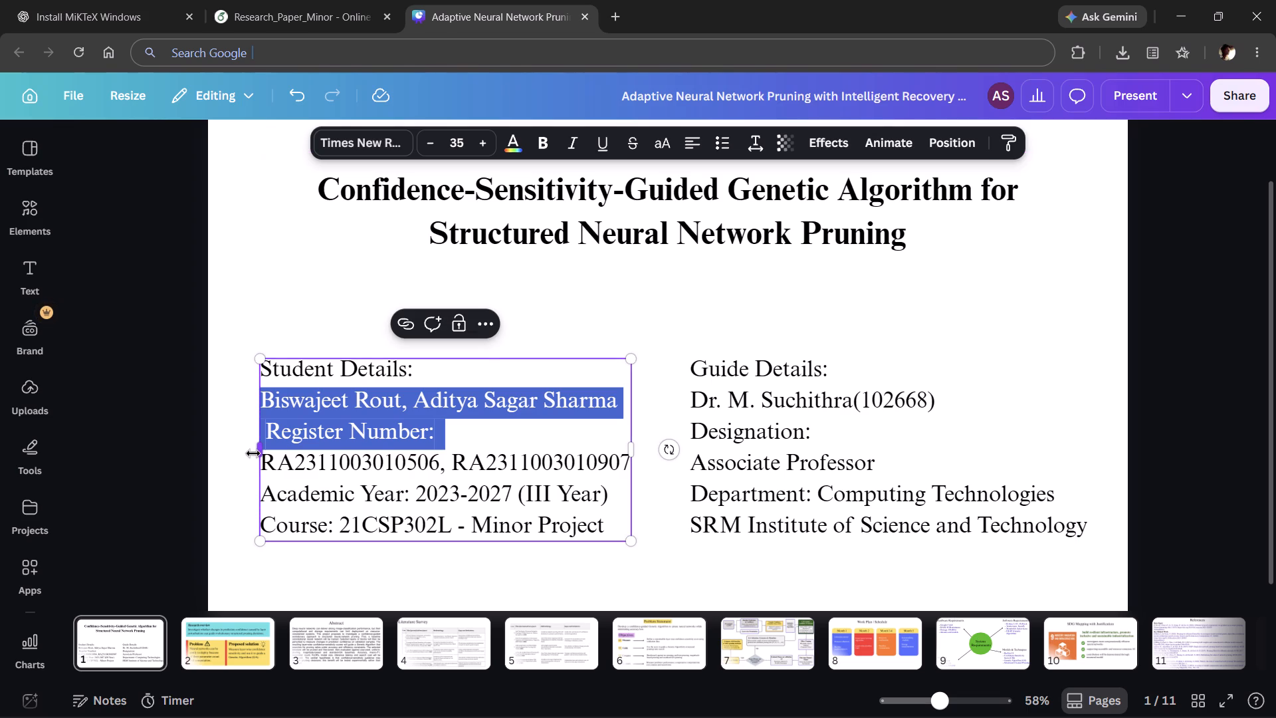
{"action": "left_click", "coordinate": [504, 445]}
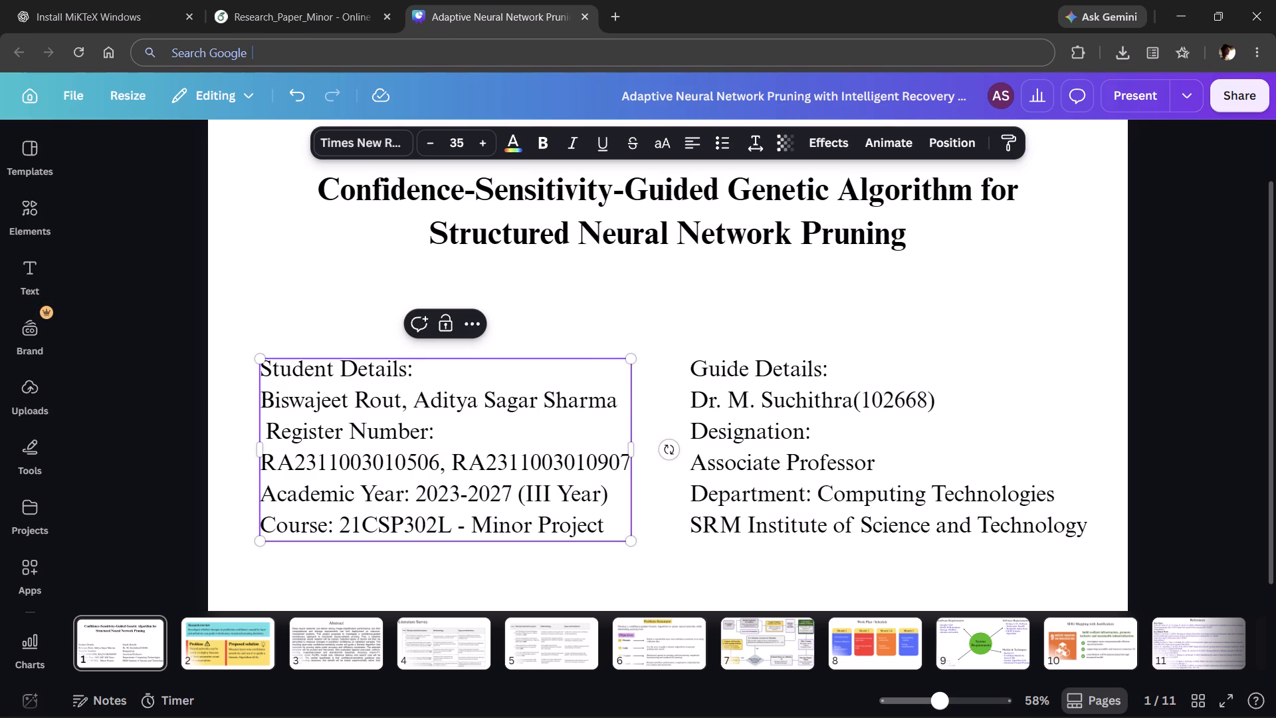
{"action": "key", "text": "ctrl+Left"}
{"action": "key", "text": "ctrl+Left"}
{"action": "key", "text": "ctrl+Left"}
{"action": "key", "text": "BackSpace"}
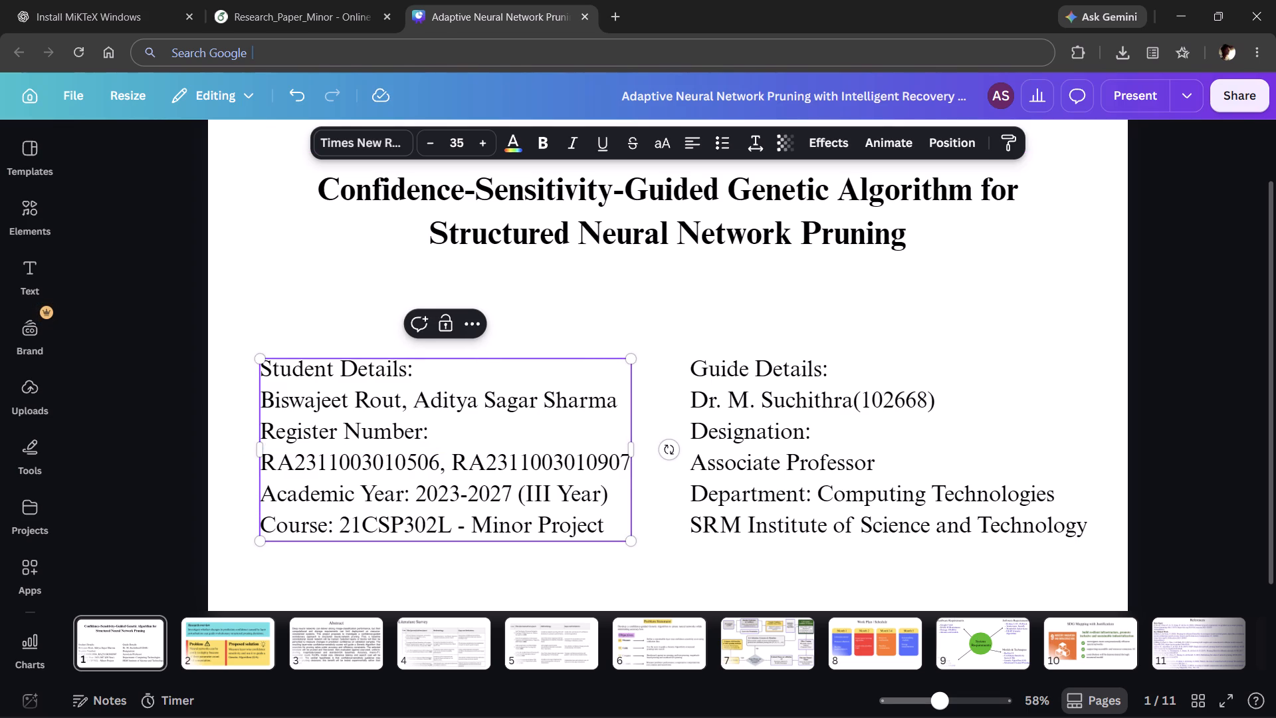
In the title slide's Academic Year line, change the year of study to IV Year.
{"action": "left_click", "coordinate": [551, 497]}
{"action": "key", "text": "BackSpace"}
{"action": "key", "text": "BackSpace"}
{"action": "key", "text": "BackSpace"}
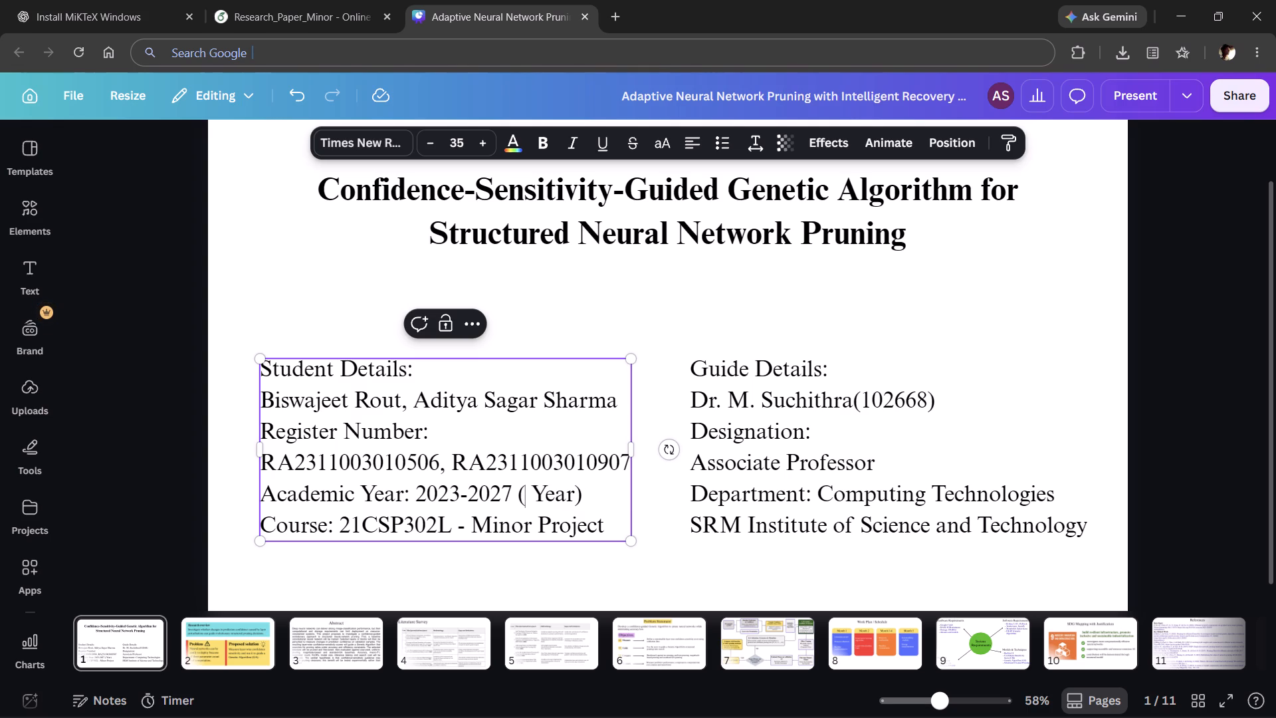
{"action": "key", "text": "shift+i"}
{"action": "key", "text": "shift+v"}
In the title slide's Course line, shorten the project wording after the course code to "M Project".
{"action": "key", "text": "Down"}
{"action": "key", "text": "Left"}
{"action": "key", "text": "Left"}
{"action": "key", "text": "Left"}
{"action": "key", "text": "Right"}
{"action": "key", "text": "BackSpace"}
{"action": "key", "text": "BackSpace"}
{"action": "key", "text": "BackSpace"}
{"action": "key", "text": "BackSpace"}
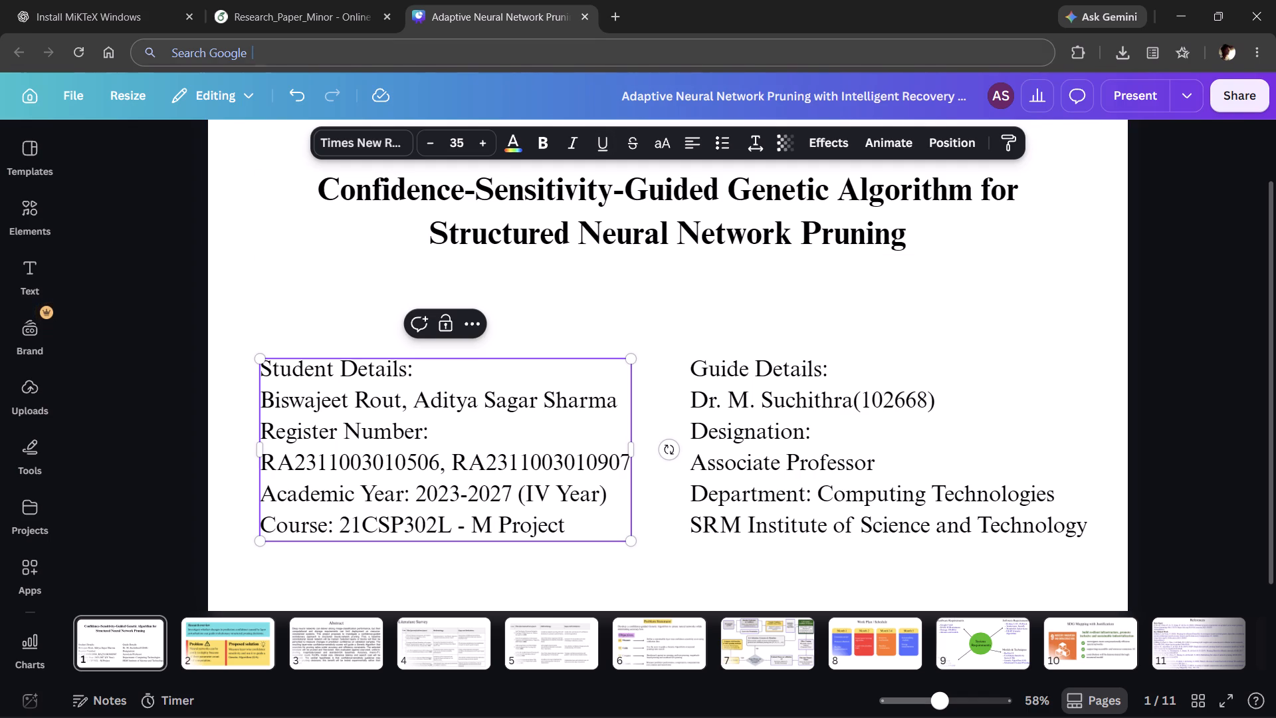
{"action": "left_click", "coordinate": [1178, 446]}
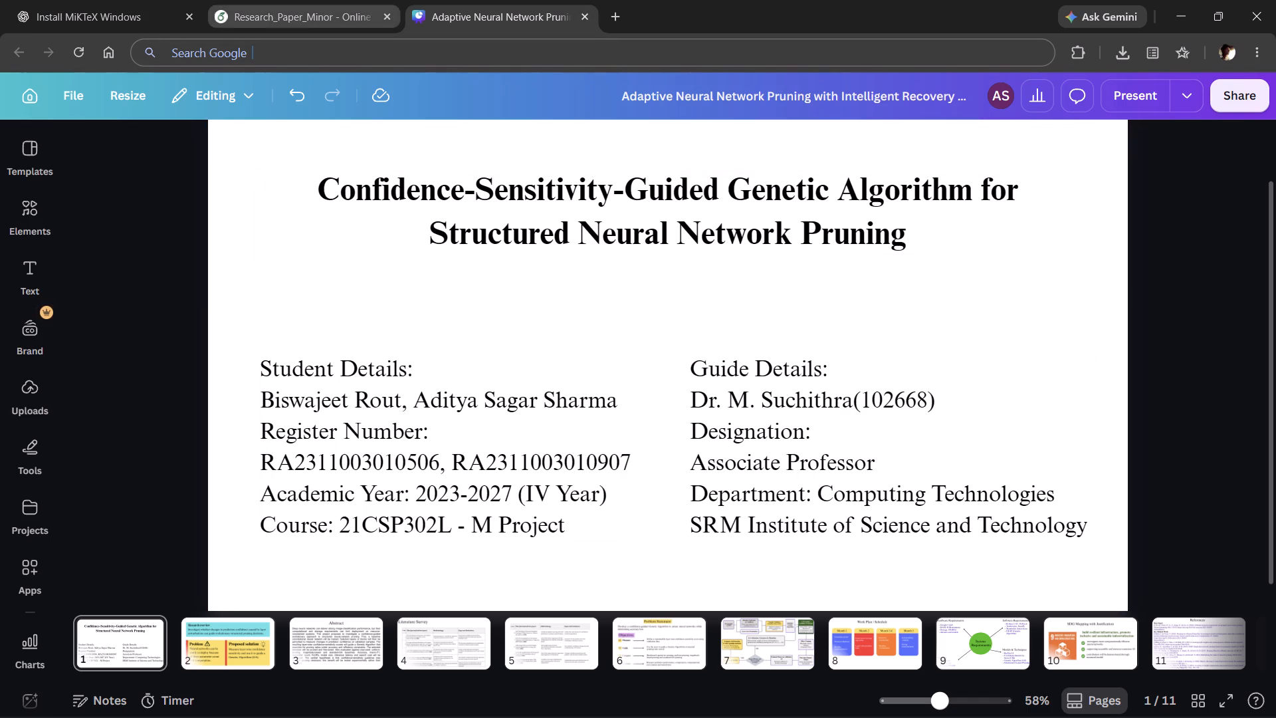
Open the Canva home page in a new tab and check the full name of the copied Adaptive Neural Network Pruning design.
{"action": "left_click", "coordinate": [607, 17]}
{"action": "type", "text": "lcnv"}
{"action": "key", "text": "Return"}
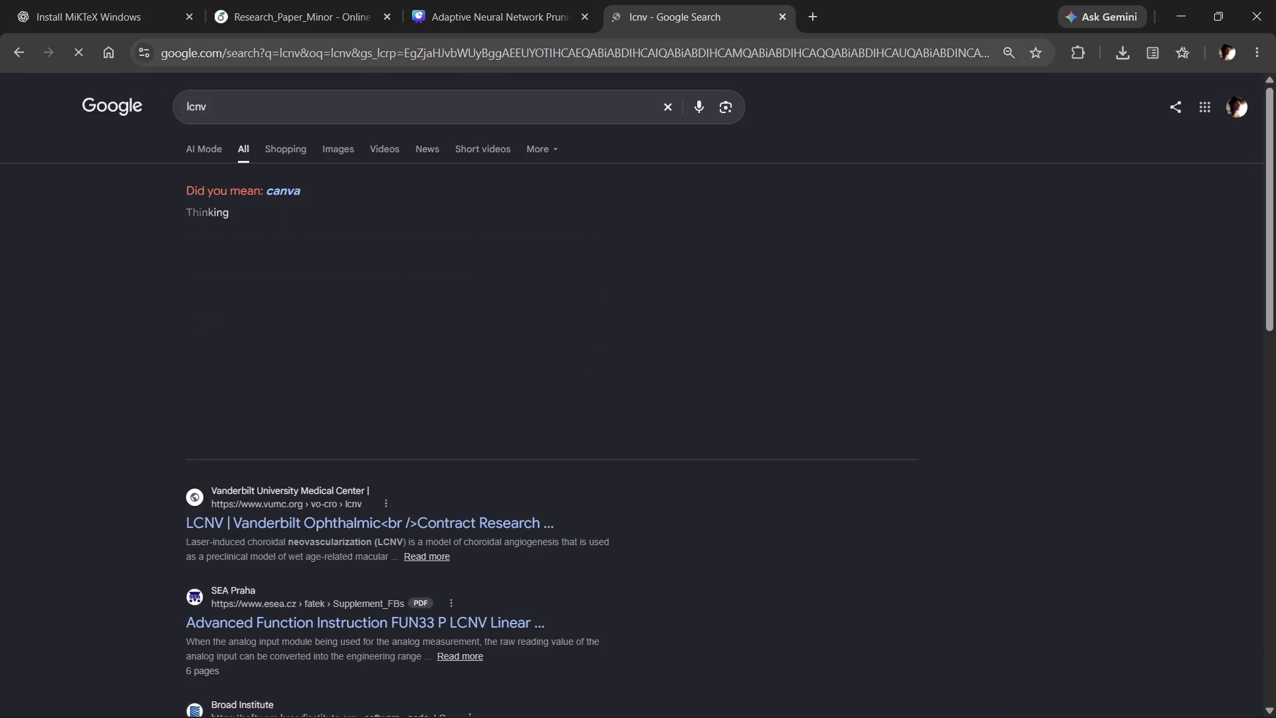
{"action": "key", "text": "ctrl+l"}
{"action": "type", "text": "canva"}
{"action": "key", "text": "Return"}
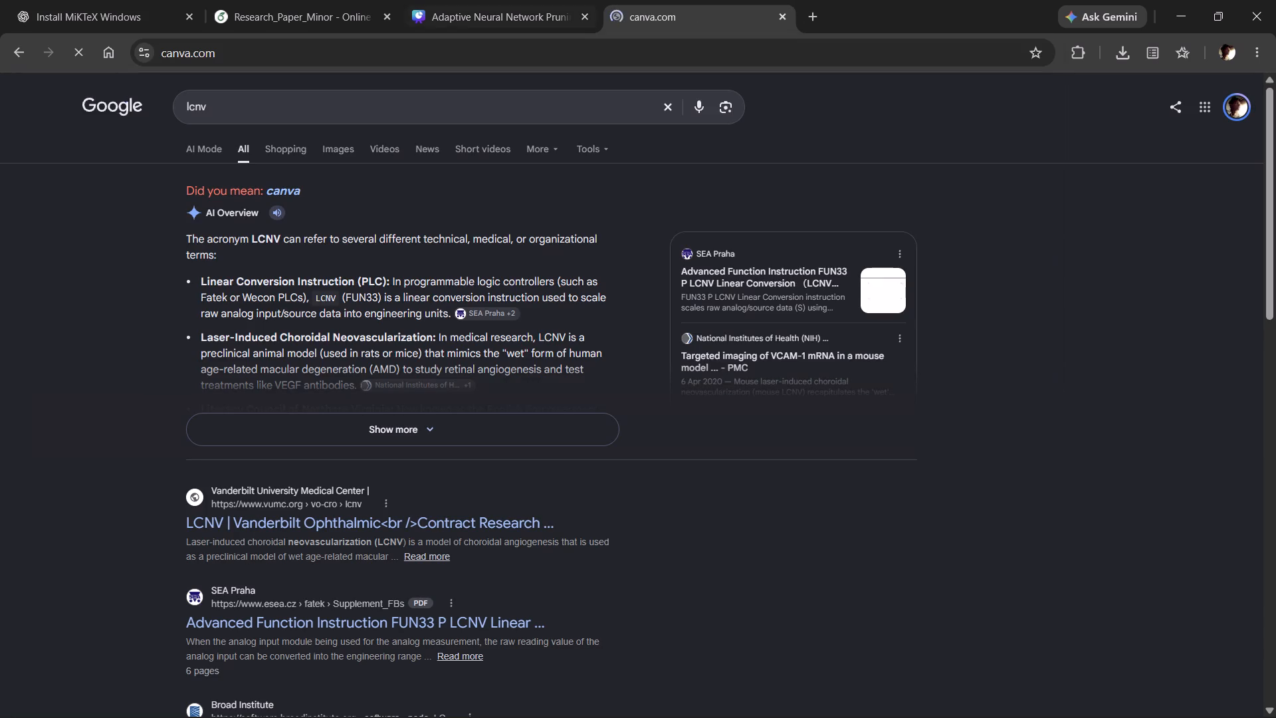
{"action": "left_click", "coordinate": [515, 18]}
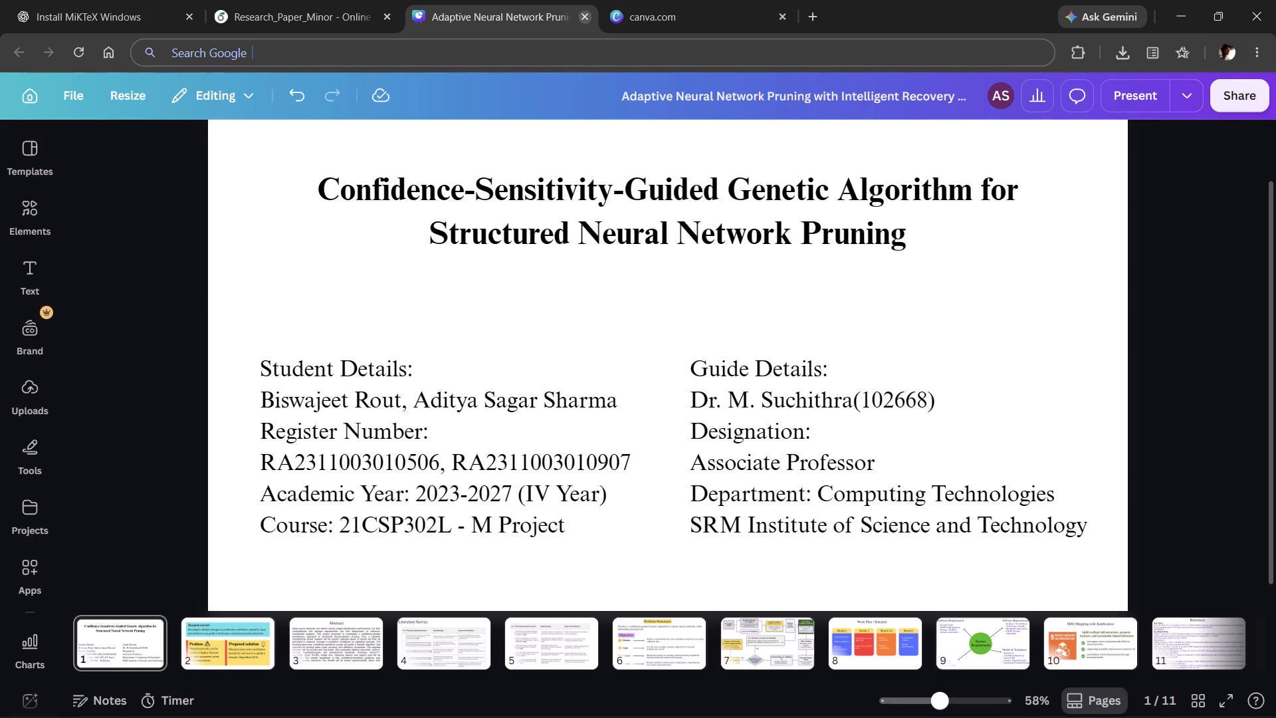
{"action": "left_click", "coordinate": [632, 13]}
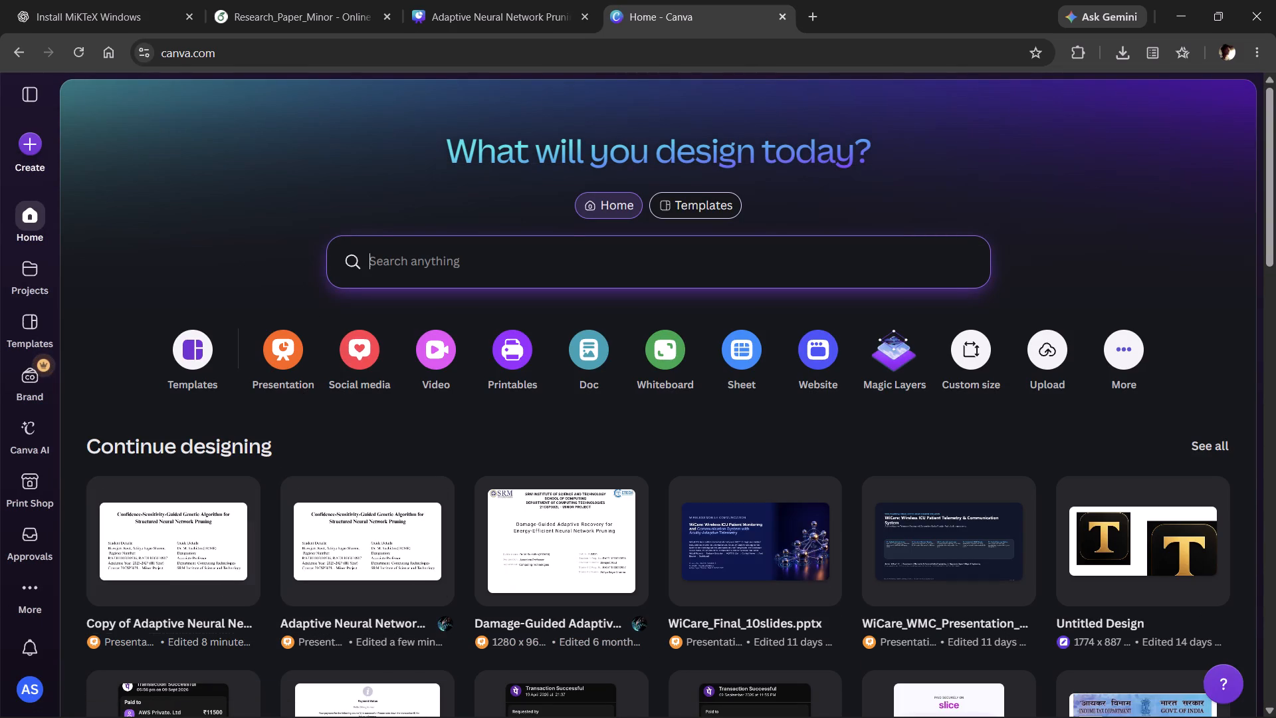
{"action": "left_click", "coordinate": [138, 625]}
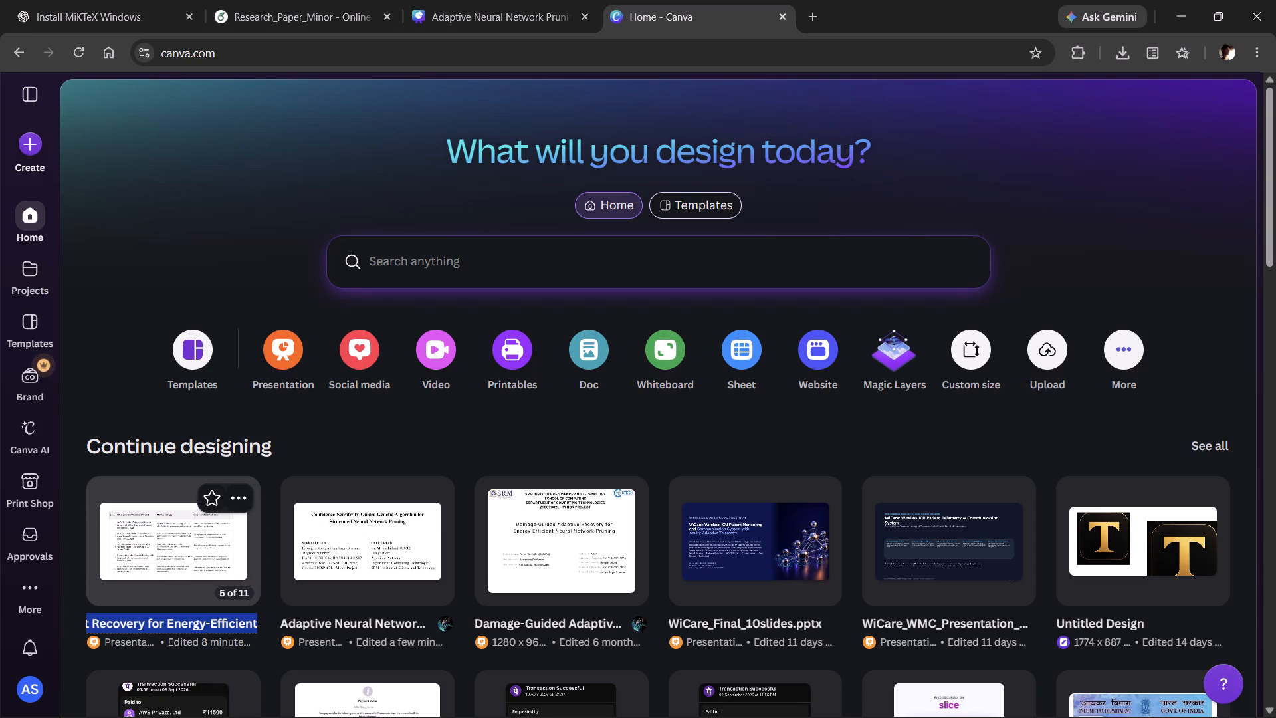
{"action": "left_click", "coordinate": [362, 429]}
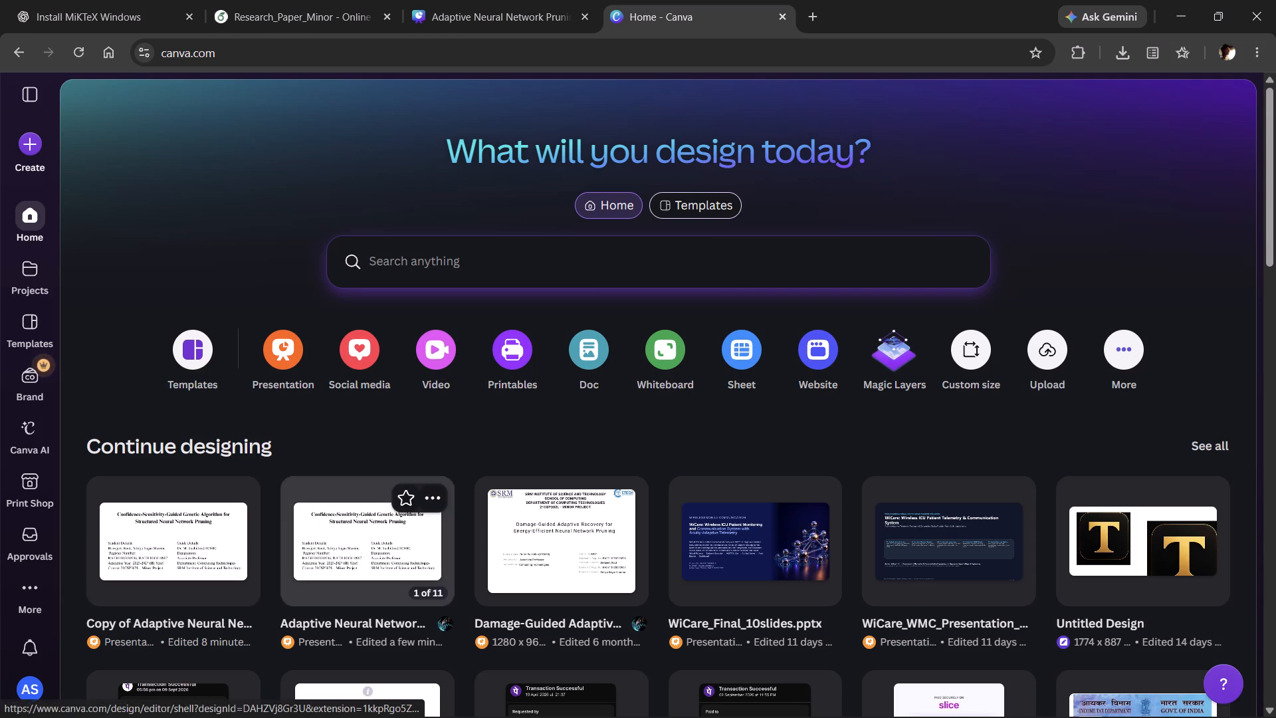
Back in the presentation, insert a space before the colon after "Register Number" in the title slide's student details.
{"action": "left_click", "coordinate": [512, 12]}
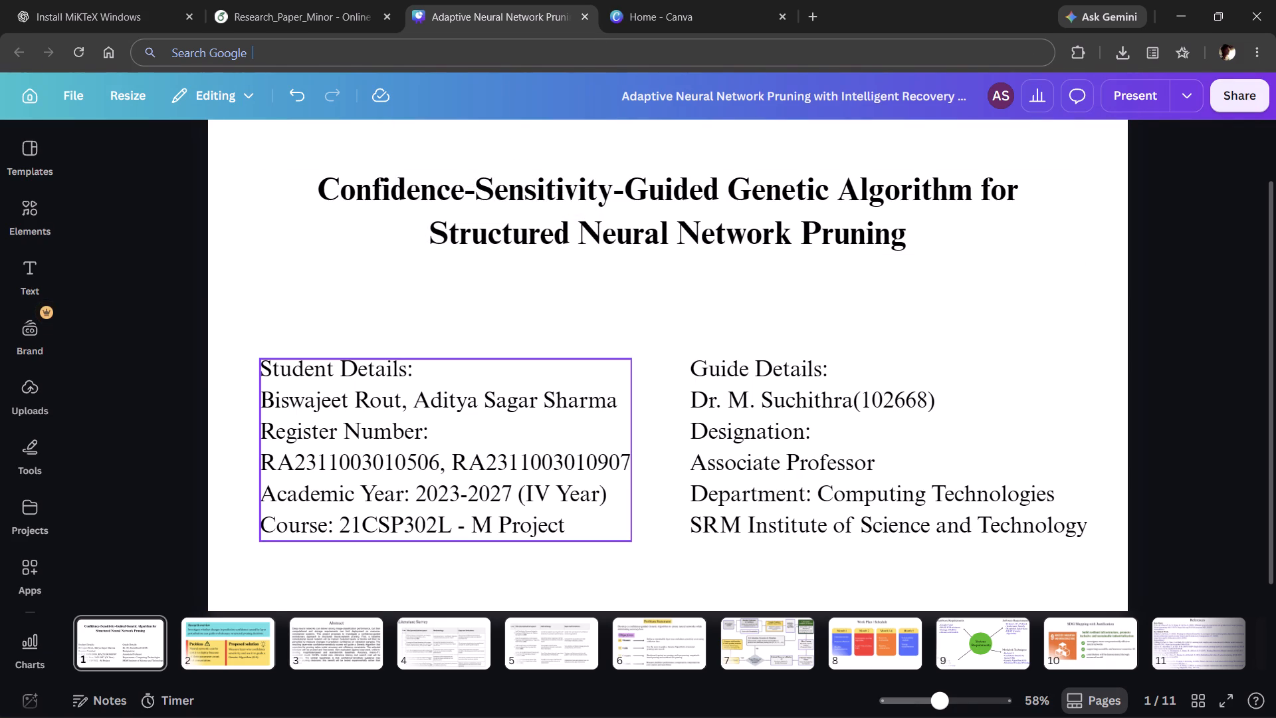
{"action": "left_click", "coordinate": [498, 439]}
{"action": "double_click", "coordinate": [498, 439]}
{"action": "key", "text": "Left"}
{"action": "key", "text": "Left"}
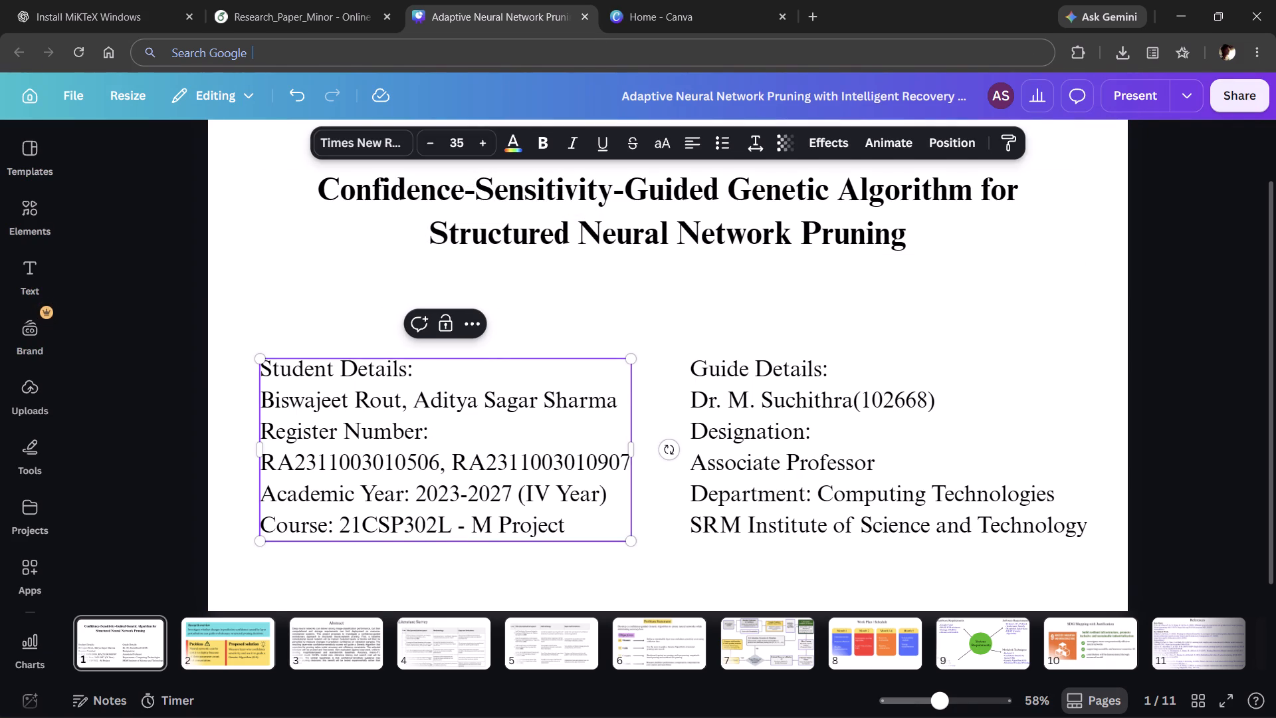
{"action": "key", "text": "Left"}
{"action": "key", "text": "space"}
{"action": "key", "text": "Right"}
{"action": "left_click", "coordinate": [728, 437]}
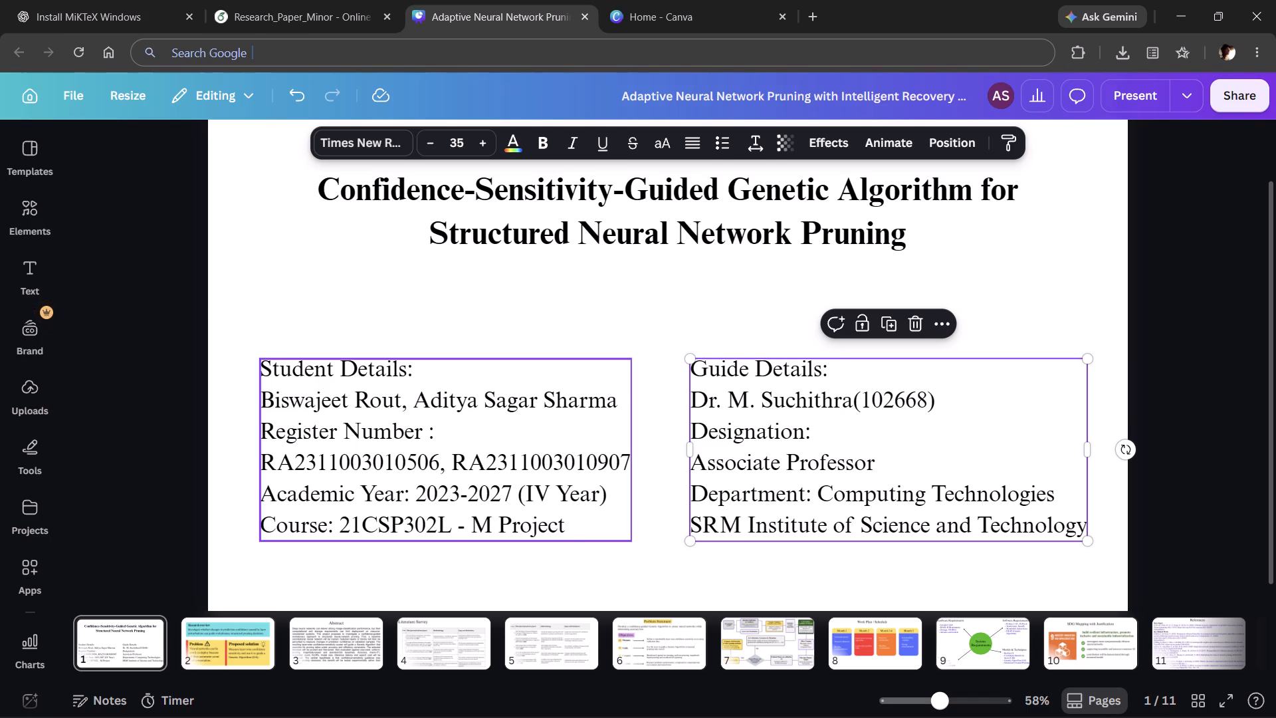
Review the Research overview slide with its Problem and Proposed solution boxes.
{"action": "left_click", "coordinate": [245, 648]}
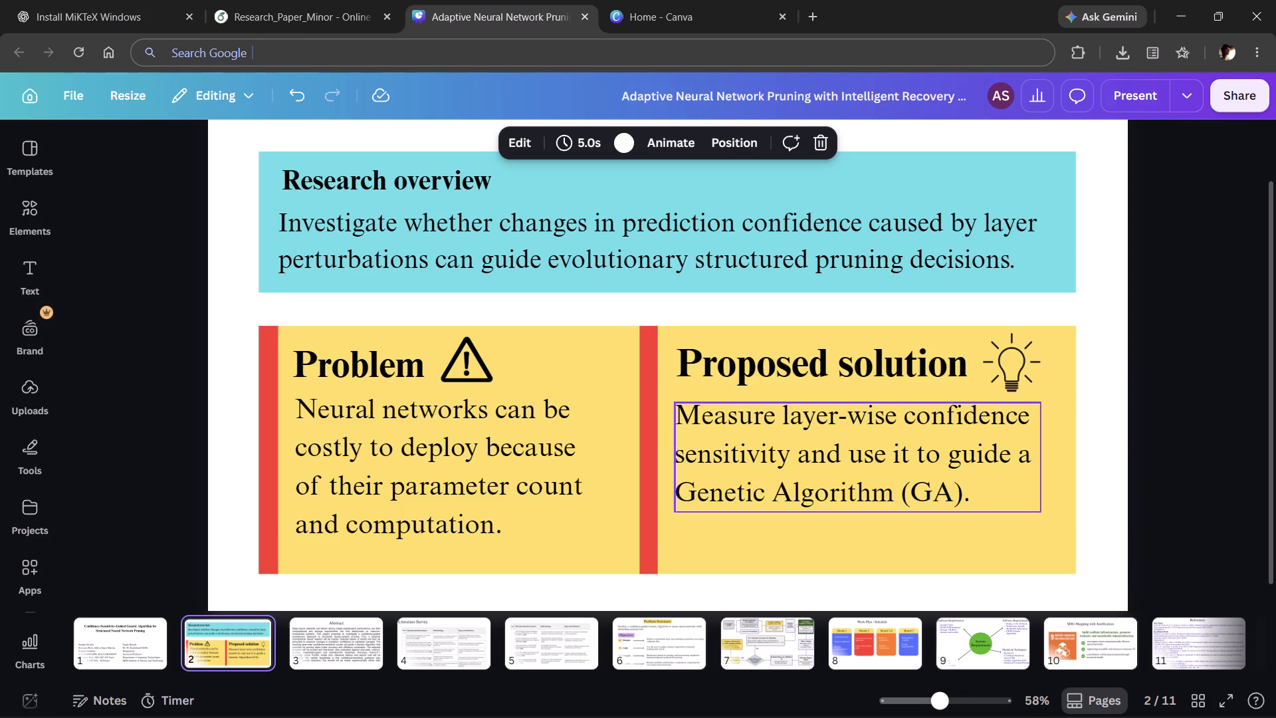
{"action": "left_click", "coordinate": [1149, 437]}
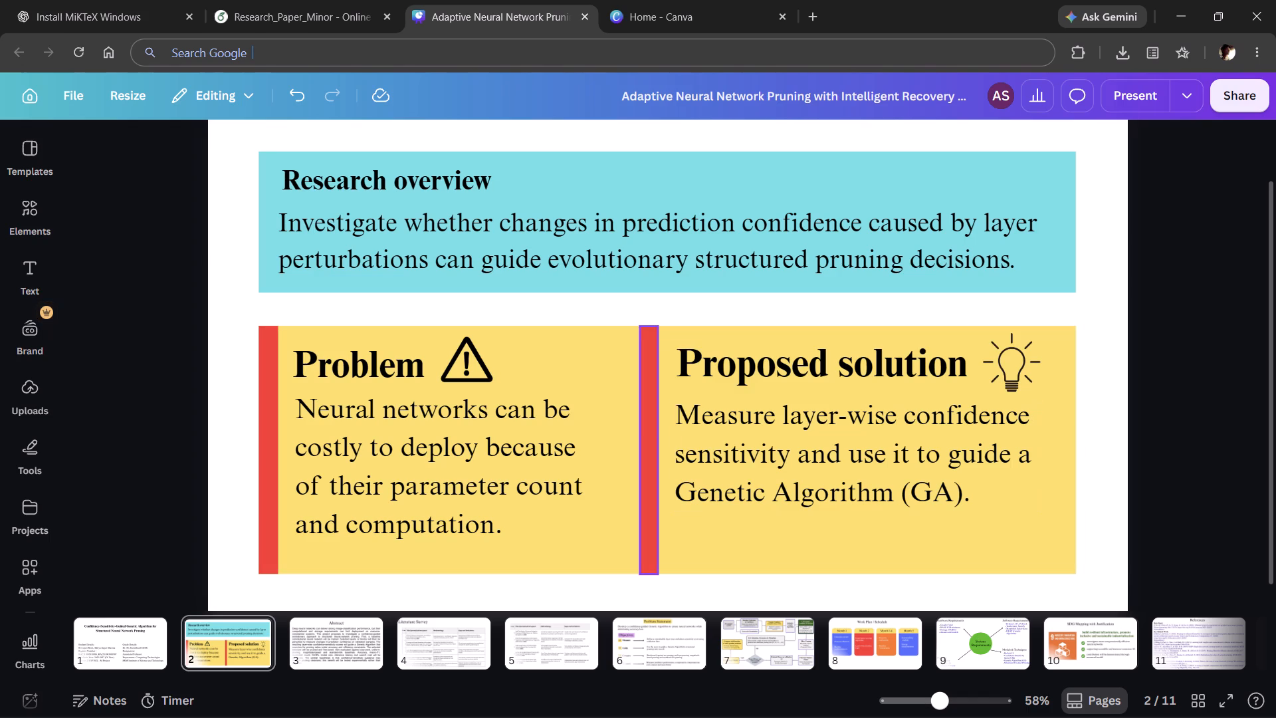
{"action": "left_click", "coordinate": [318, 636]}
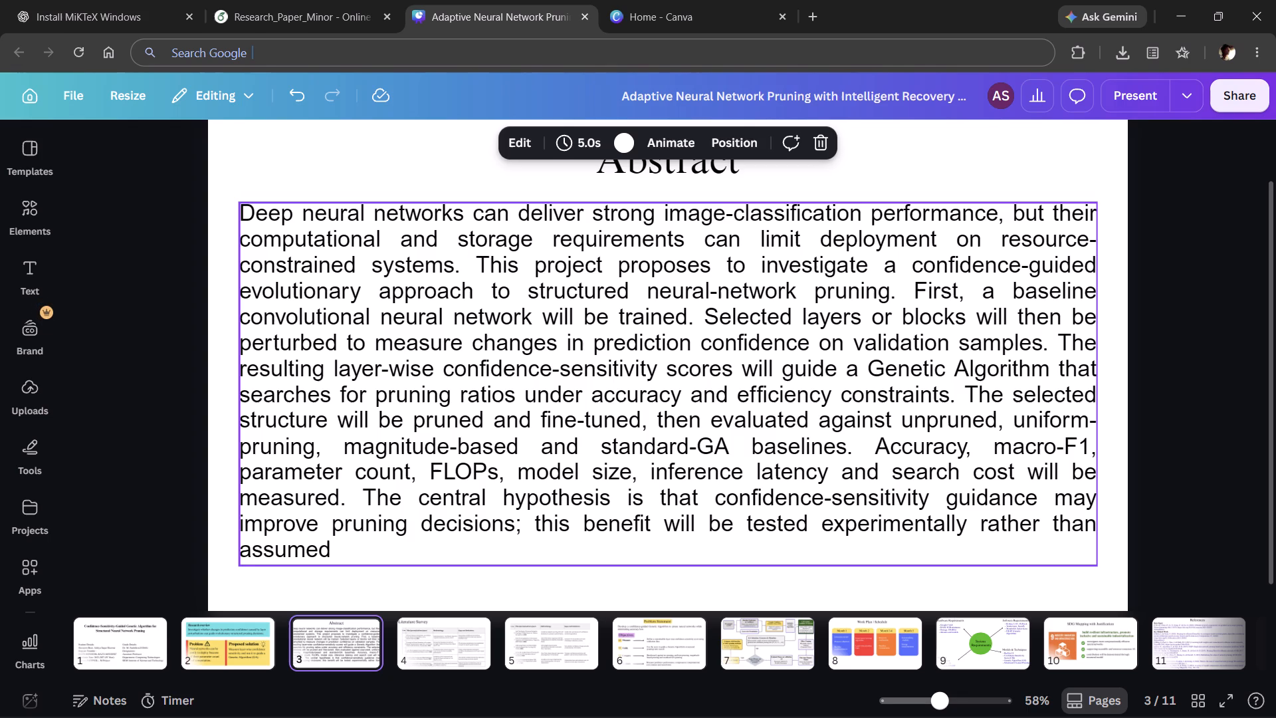